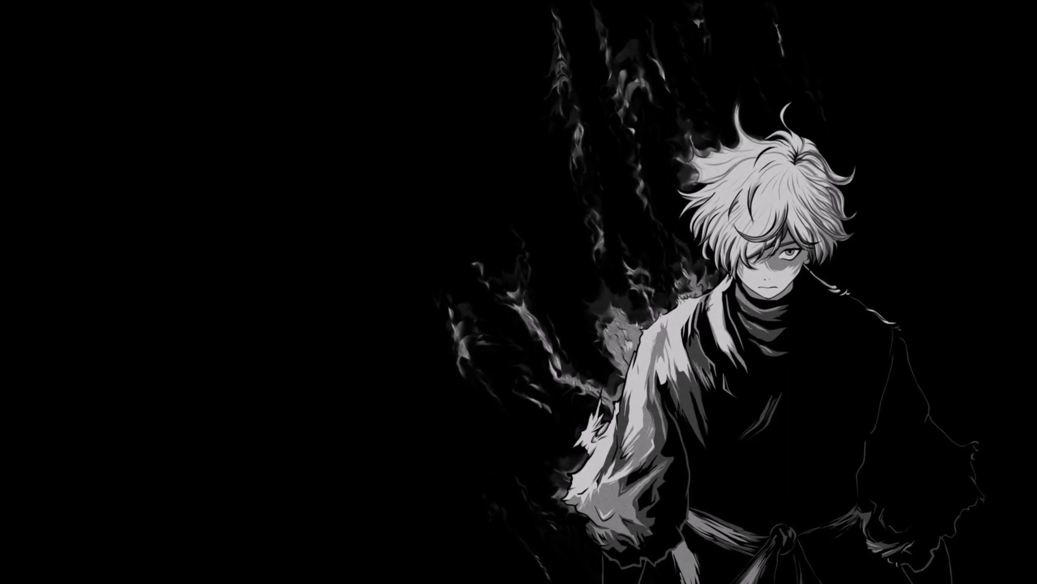
Show the hidden background app icons in the system tray.
click(850, 574)
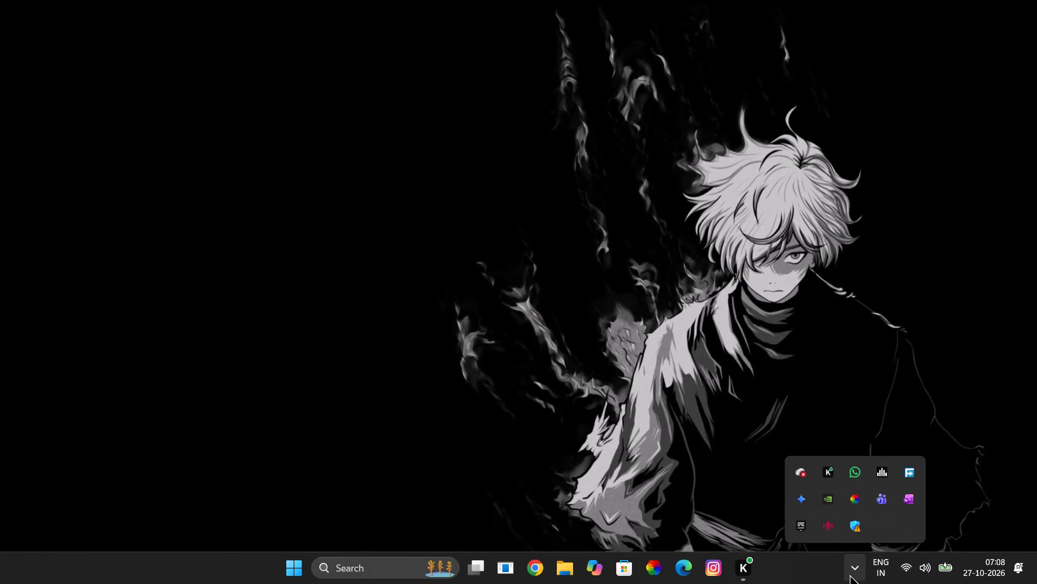
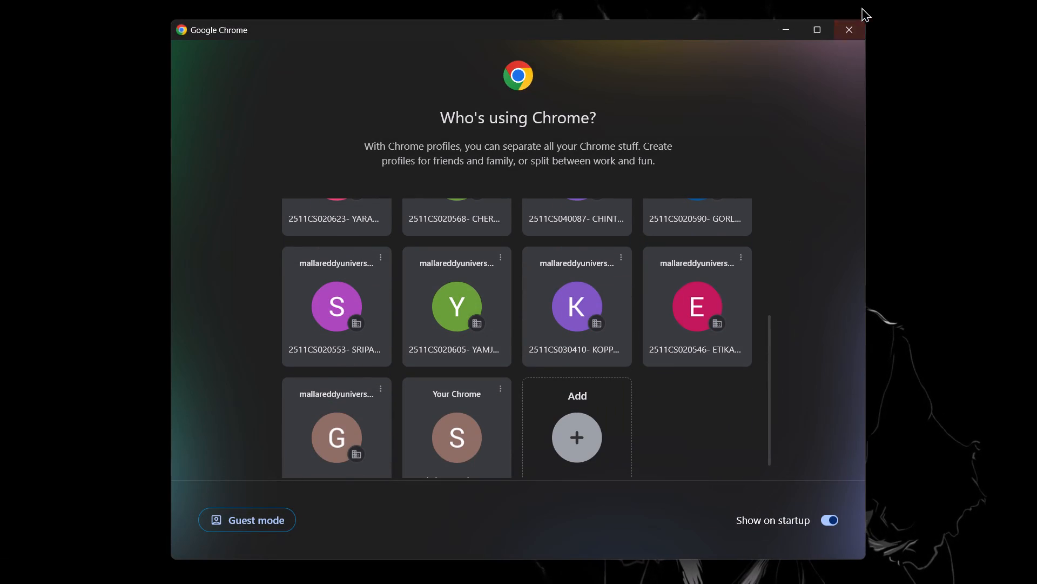
Close the Chrome profile selection window.
click(847, 28)
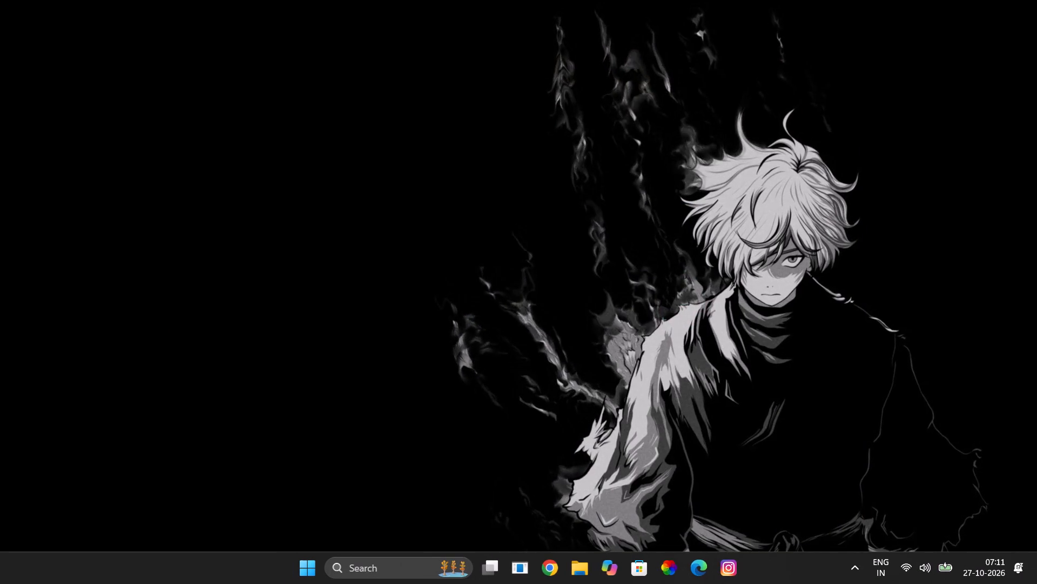
Open Word from the recent apps in Windows search and create a blank document.
click(423, 564)
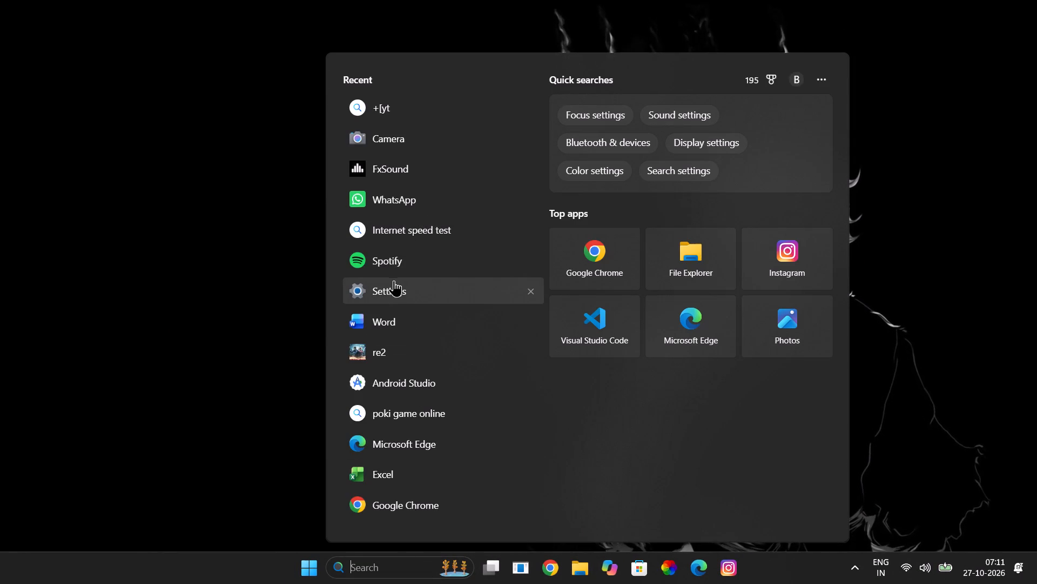
click(401, 315)
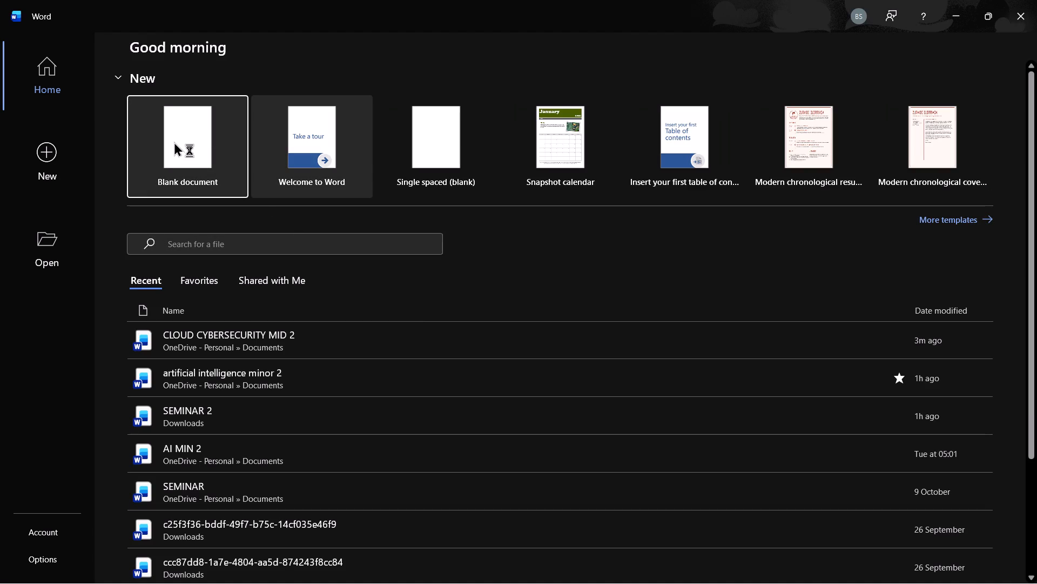
click(174, 142)
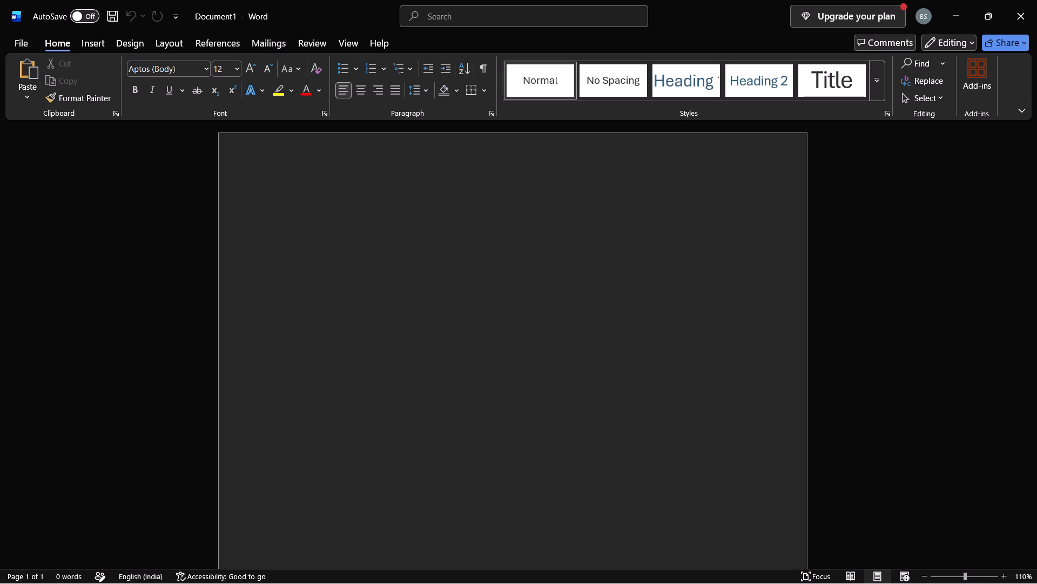
Write the title "DATABASE MANAGEMENT SYSTEM MID 2" on the first line of the document in the Heading 1 style.
text(DA)
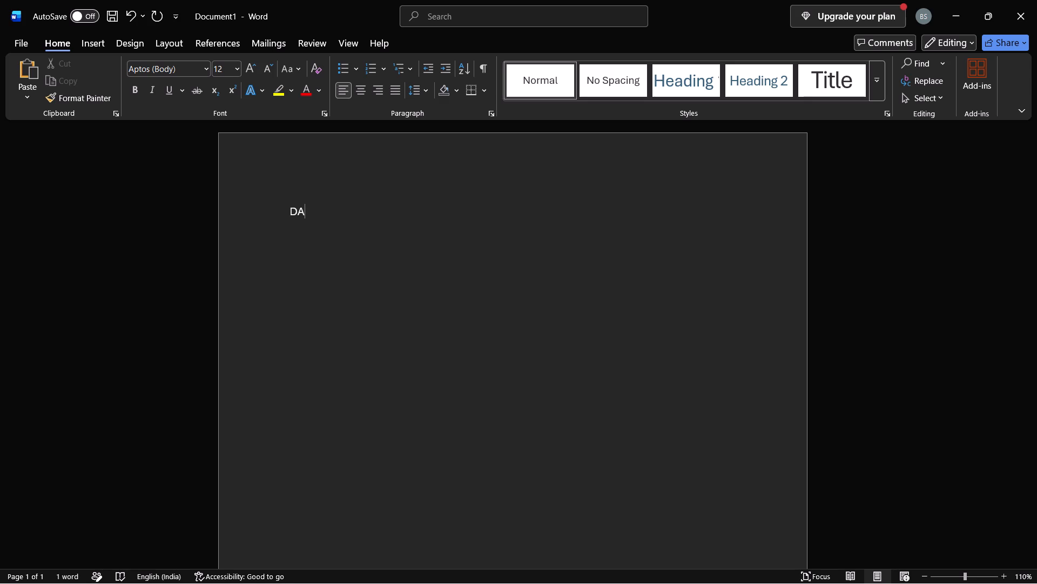
text(TA)
click(693, 69)
text(BASE MAN)
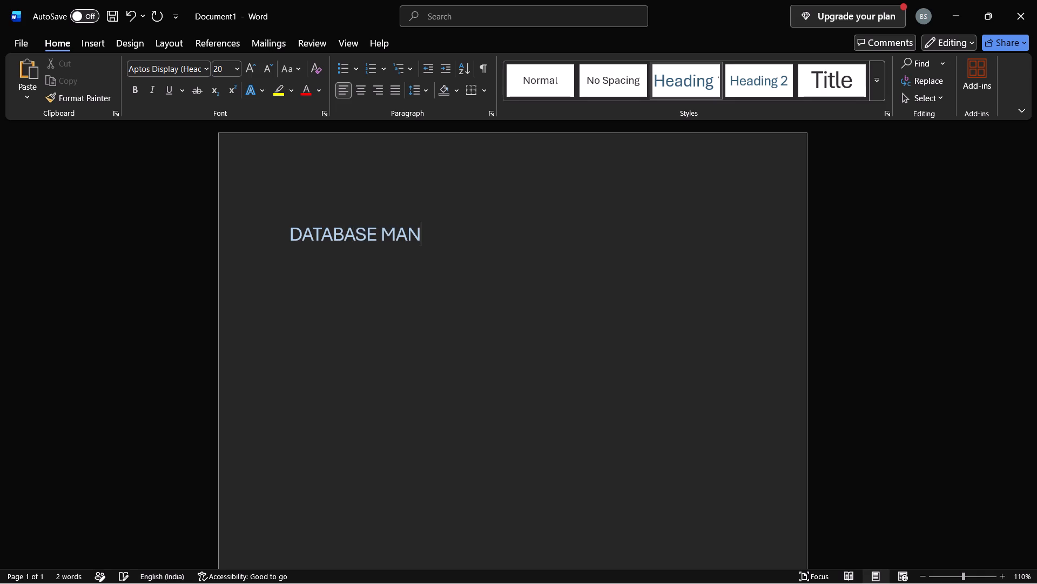
text(AG)
text(EMEN)
text(T SYS)
text(TE)
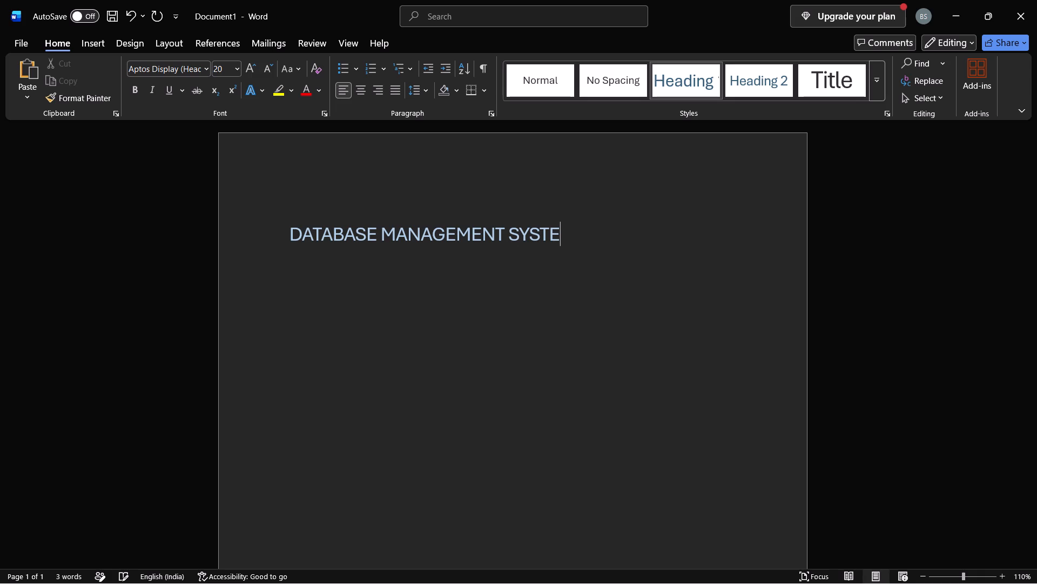
key(m)
key(space)
text(NI)
key(BackSpace)
key(BackSpace)
text(MID)
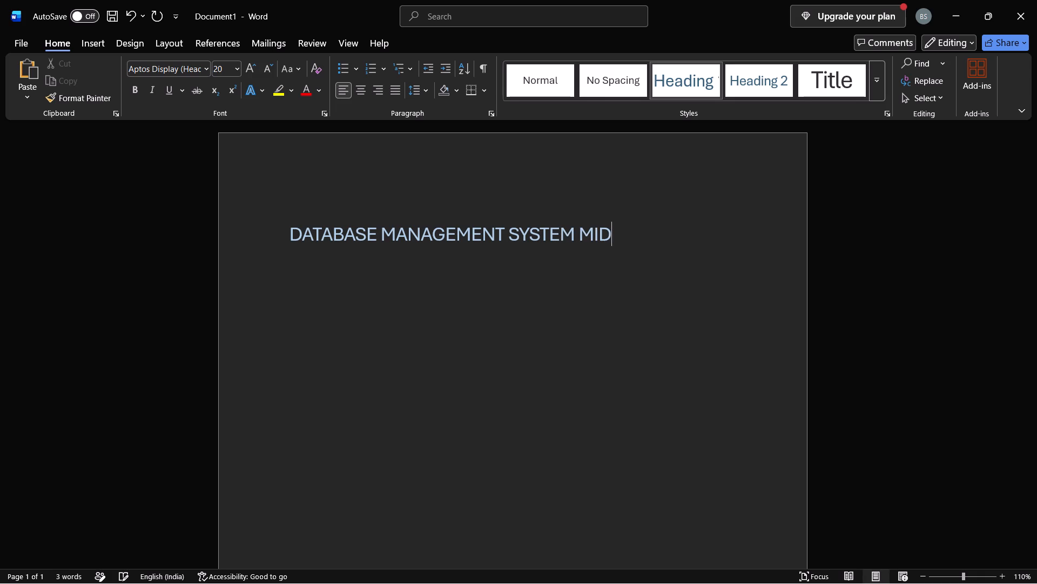
key(space)
text(2)
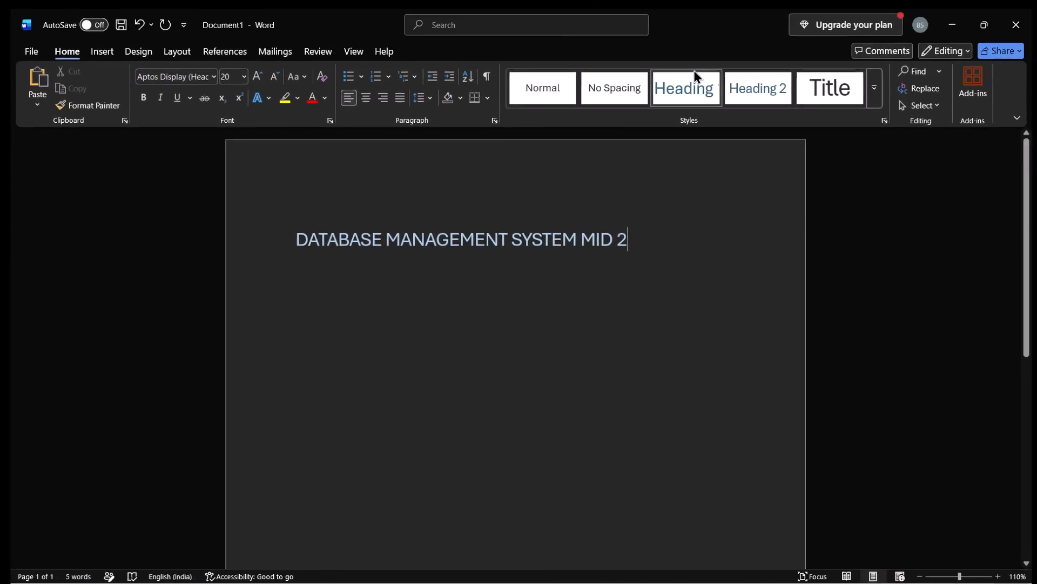
Switch from Word to the desktop and open Windows search.
click(394, 564)
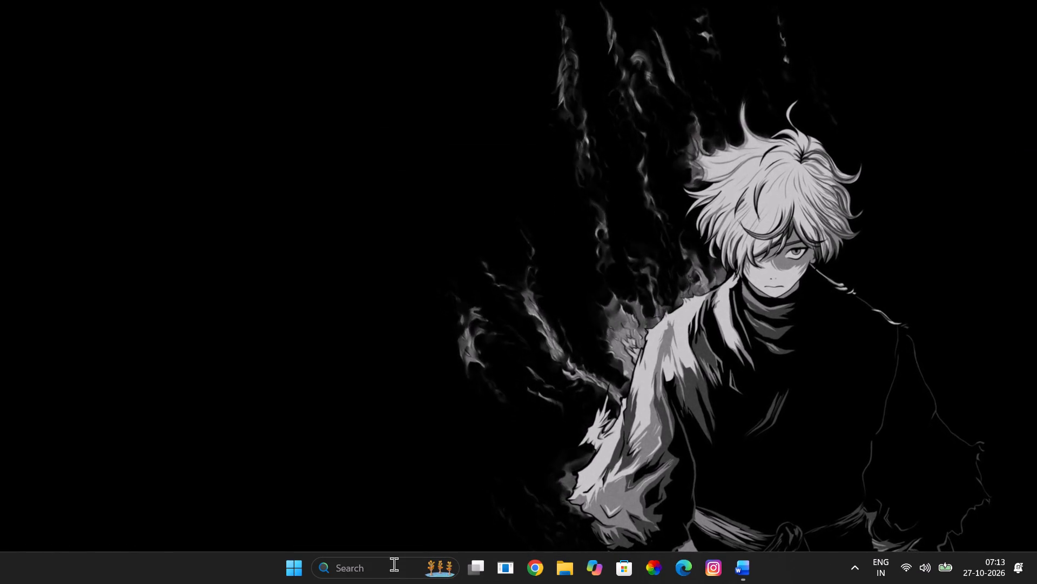
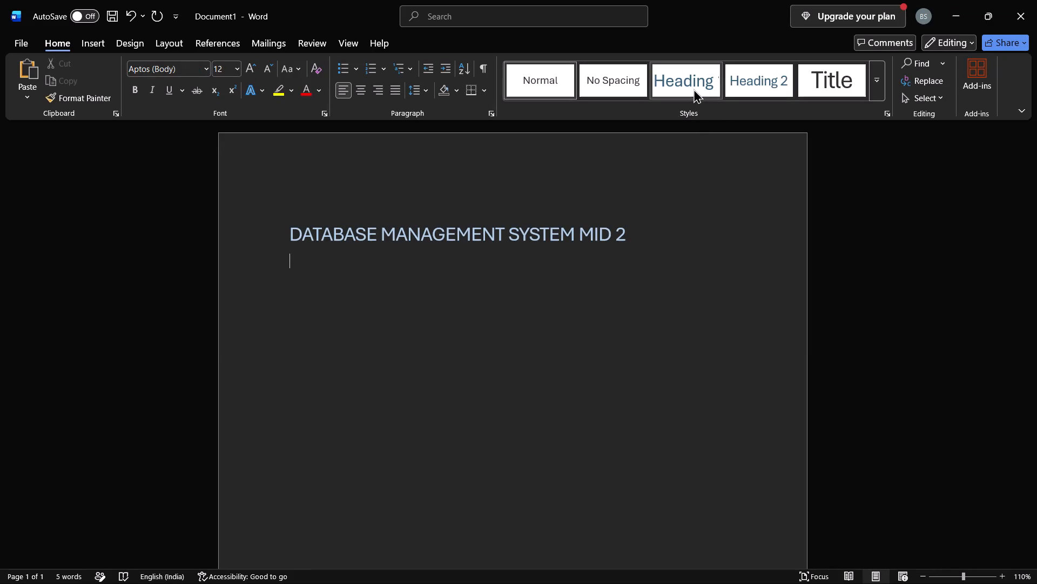
Apply the Heading 2 style to the empty line below the title and start the following line with the number "1.".
click(751, 69)
key(Return)
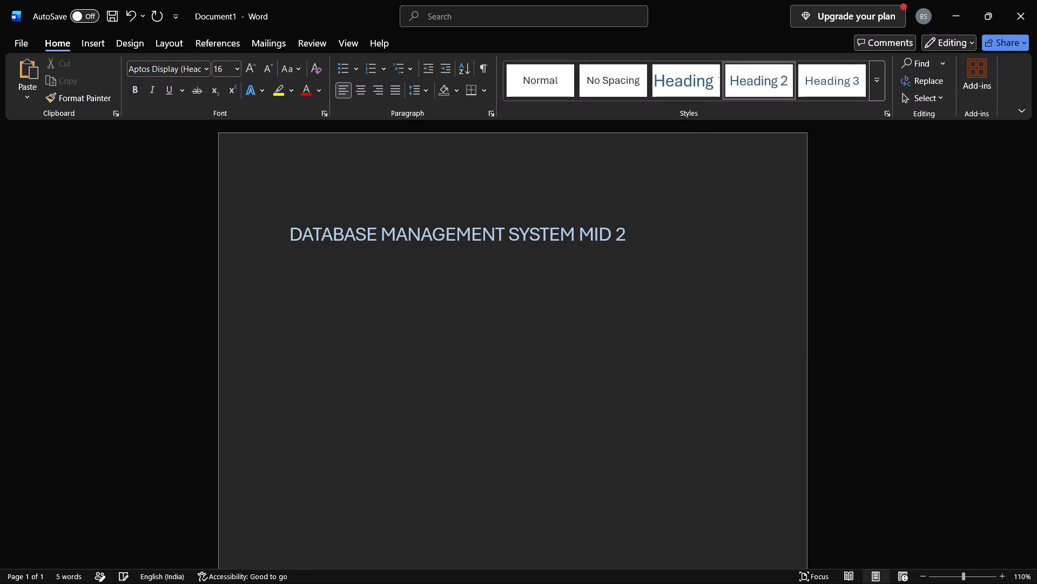
key(1)
key(period)
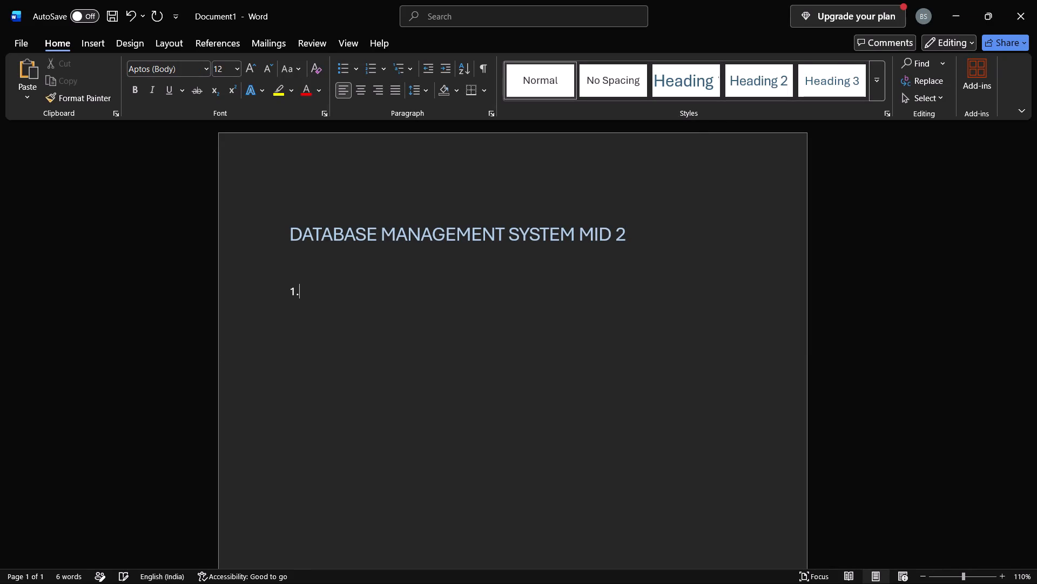
Paste the copied question about functional dependency and its types after "1." and remove the duplicated numbering.
key(ctrl+v)
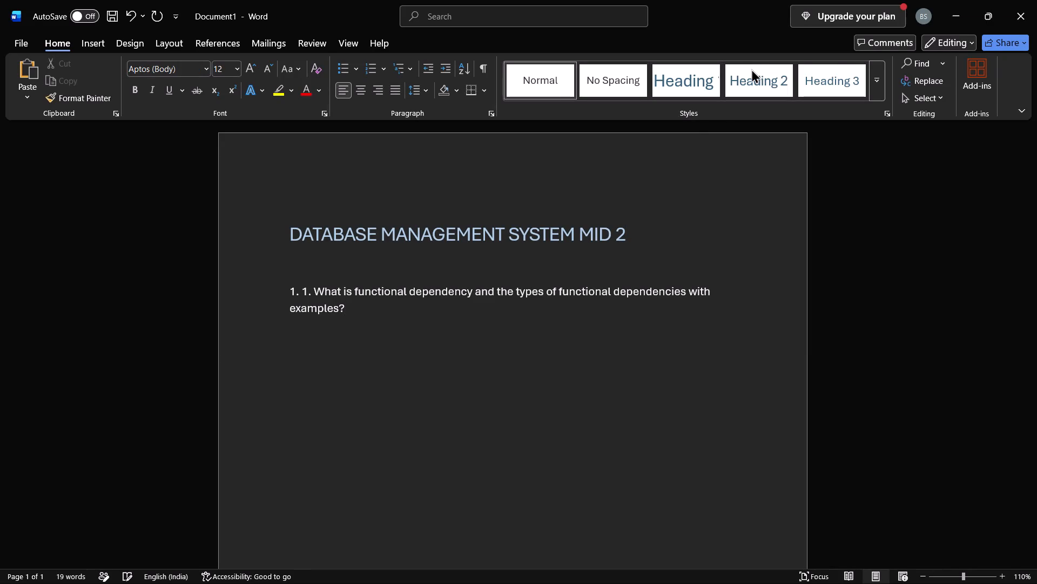
click(308, 292)
key(BackSpace)
key(BackSpace)
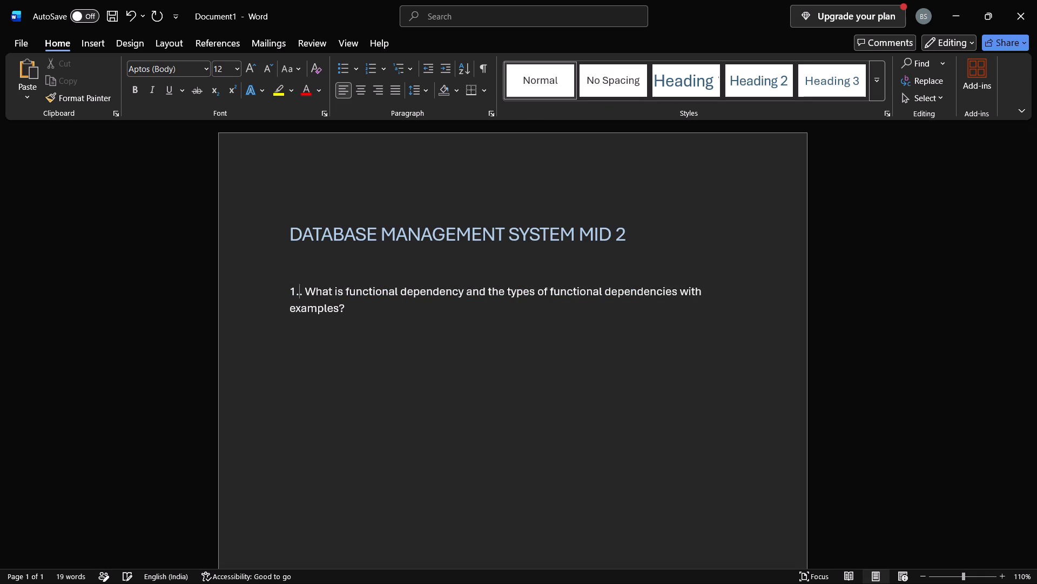
key(BackSpace)
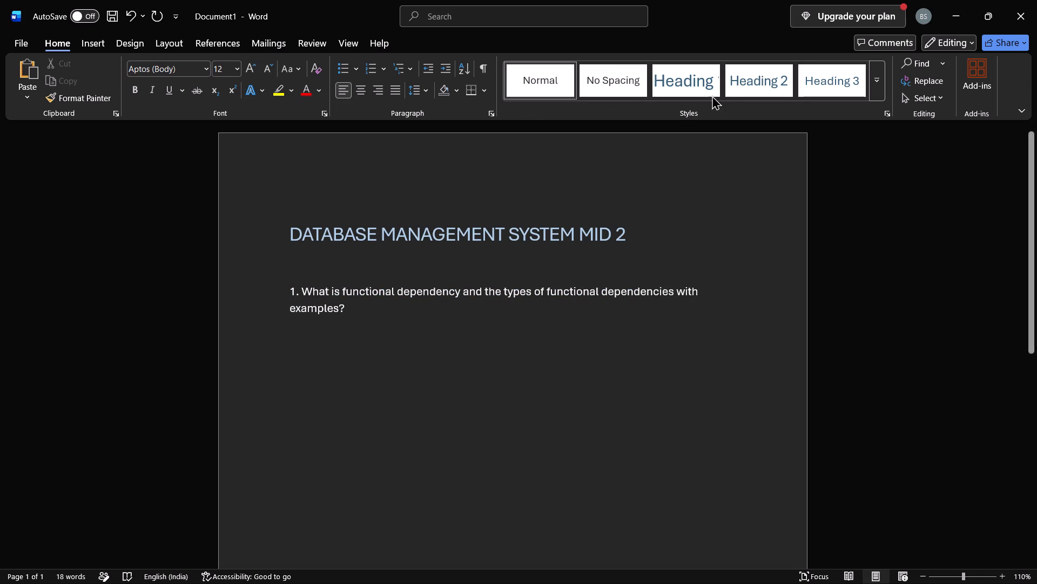
Apply the Heading 2 style to the functional dependency question and start a new line below it.
click(766, 78)
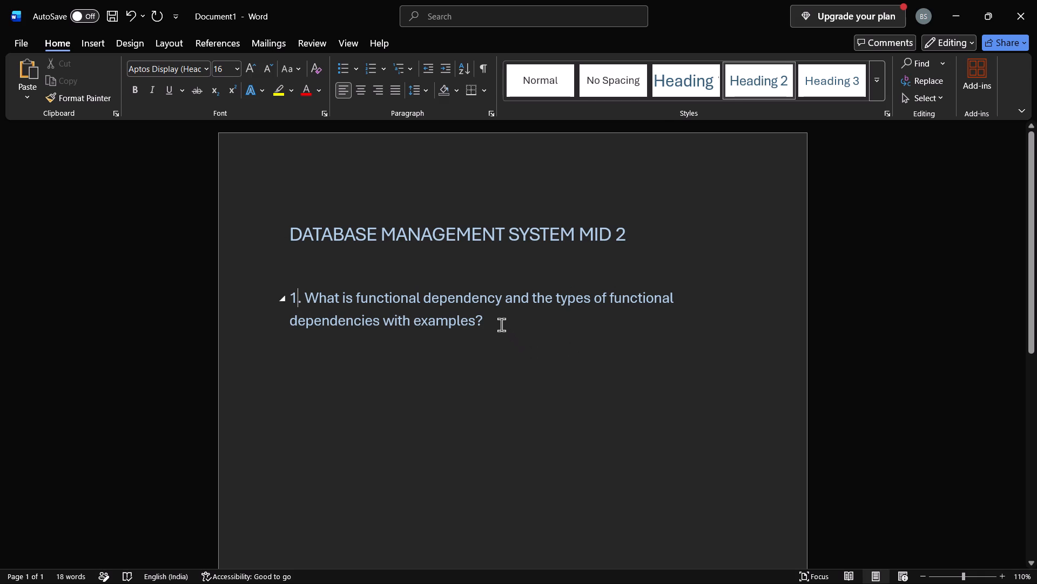
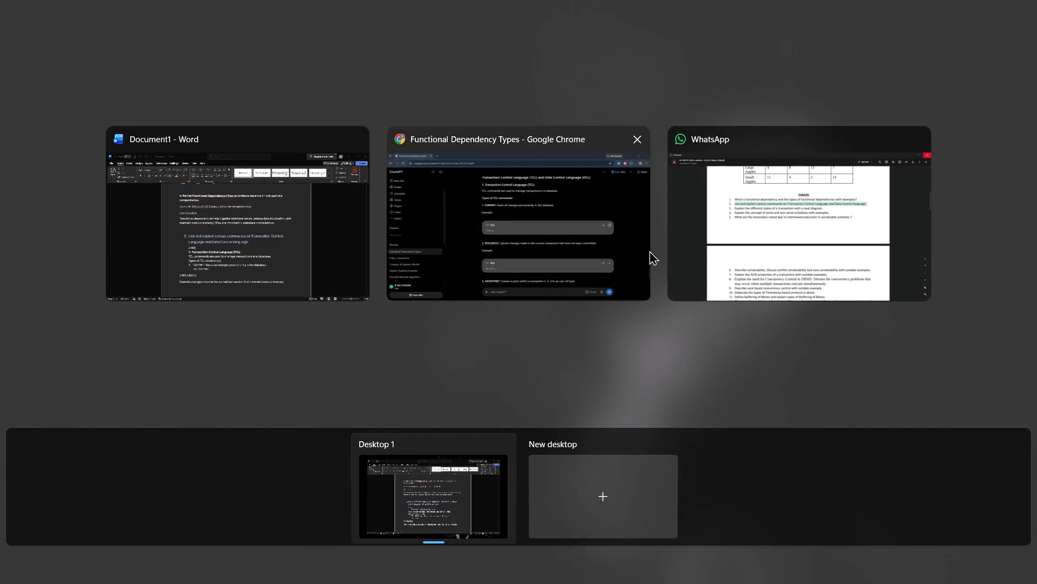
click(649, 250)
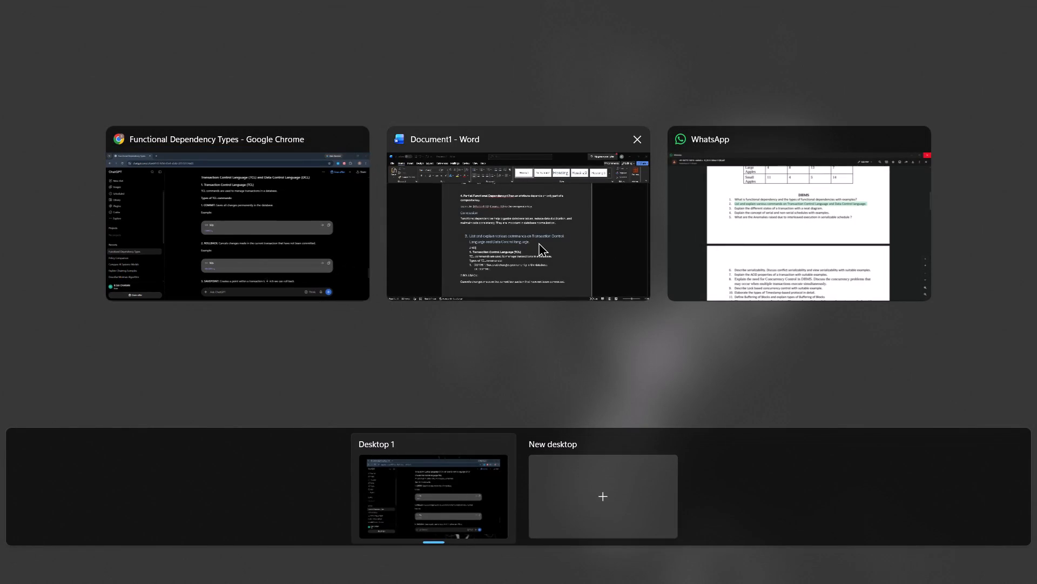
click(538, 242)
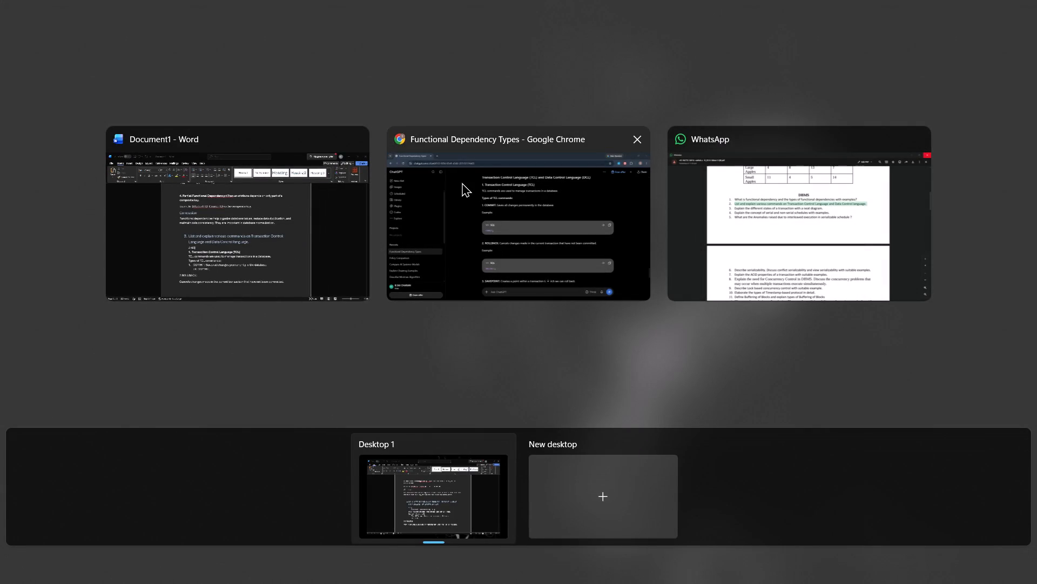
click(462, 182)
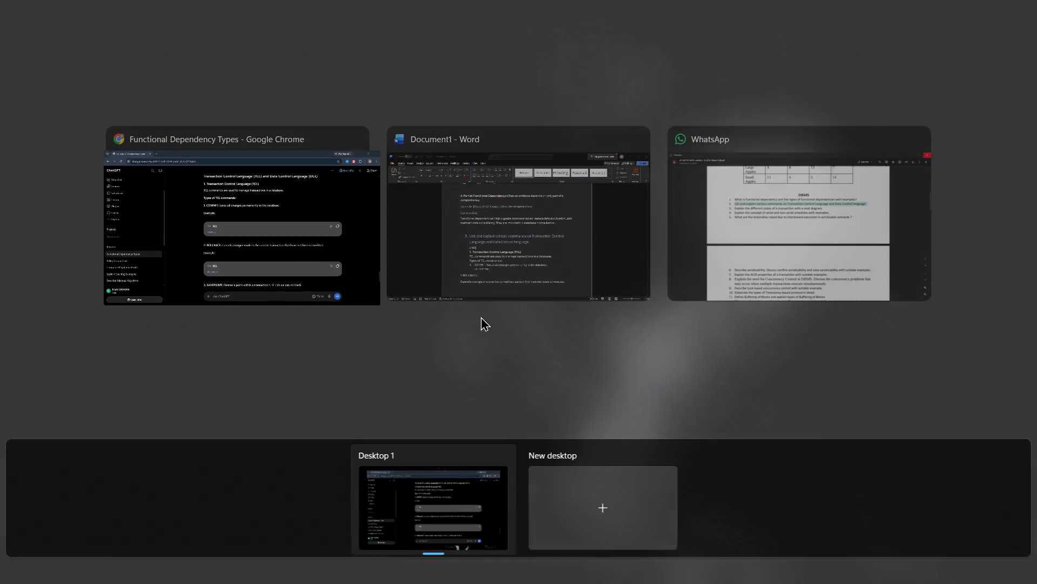
In Word, move "COMMIT;" onto its own line and add "</SQL>" after the "EX:" label above it.
click(541, 258)
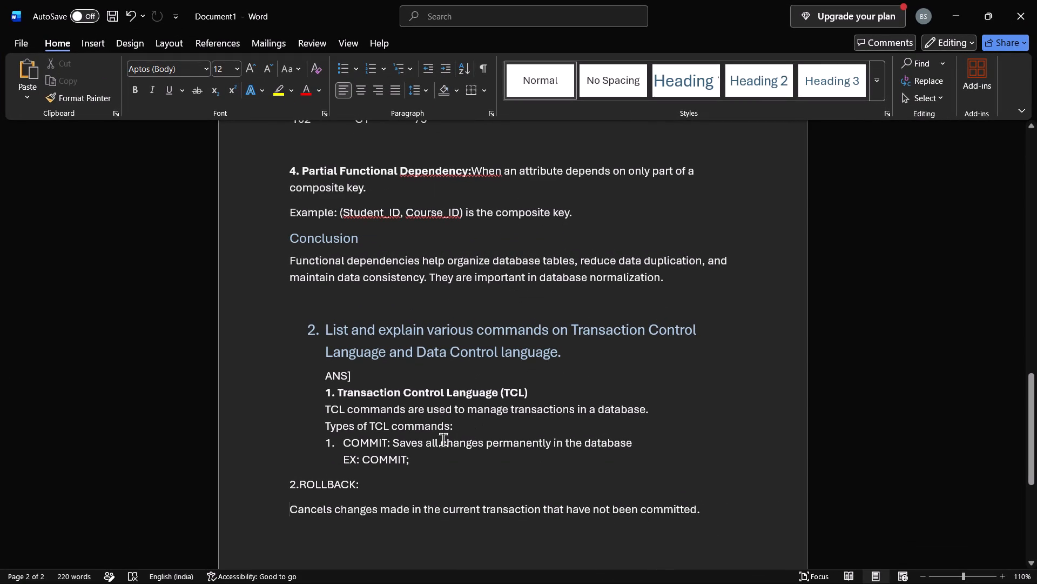
click(362, 455)
key(Return)
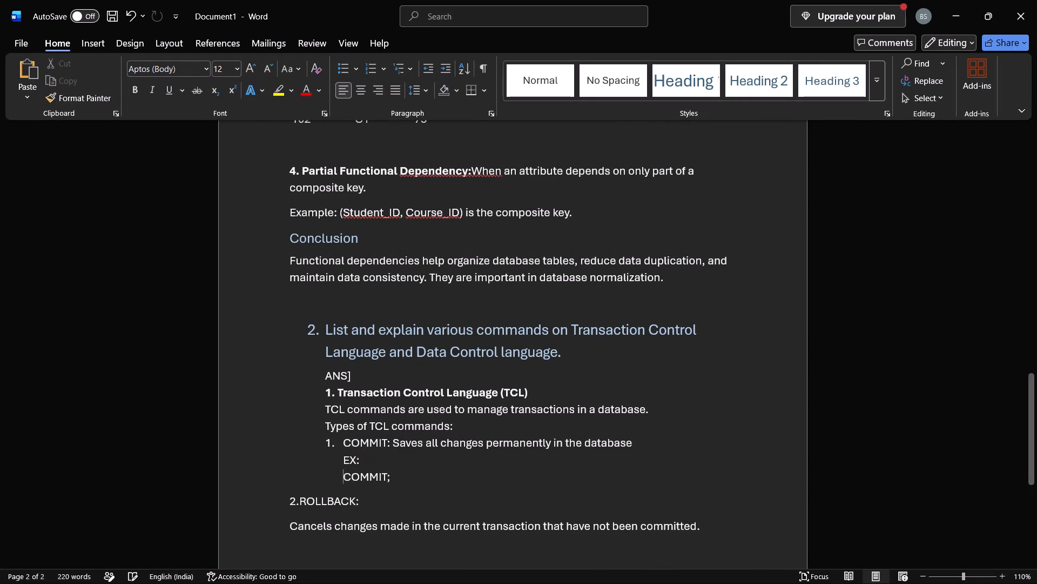
click(372, 463)
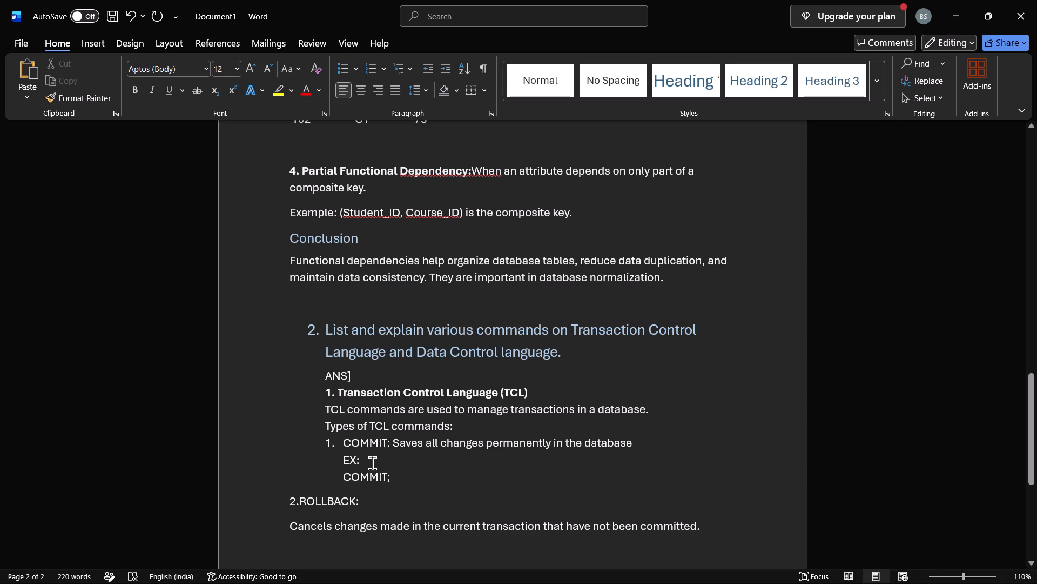
key(shift+less)
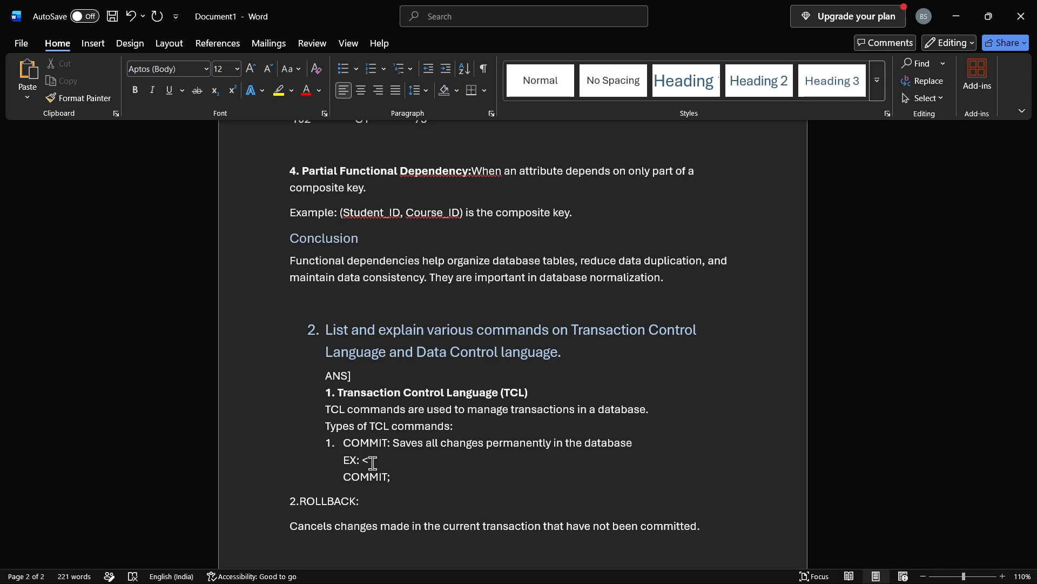
key(shift+question)
key(BackSpace)
key(slash)
text(SQ)
key(l)
key(shift+greater)
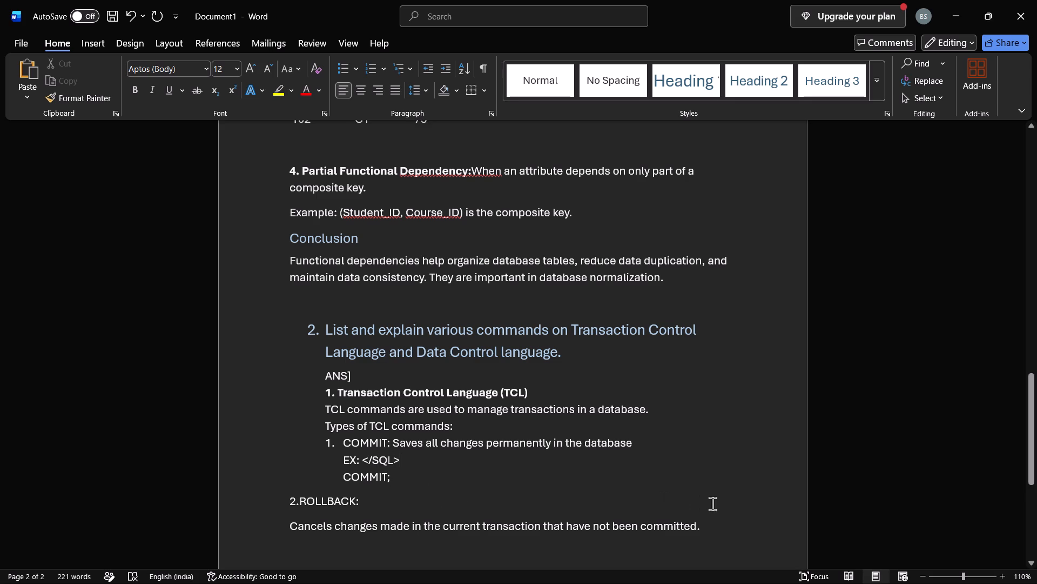
Add the example label "EX:</SOL>" on a new line below the ROLLBACK description.
click(722, 539)
key(Return)
text(EX)
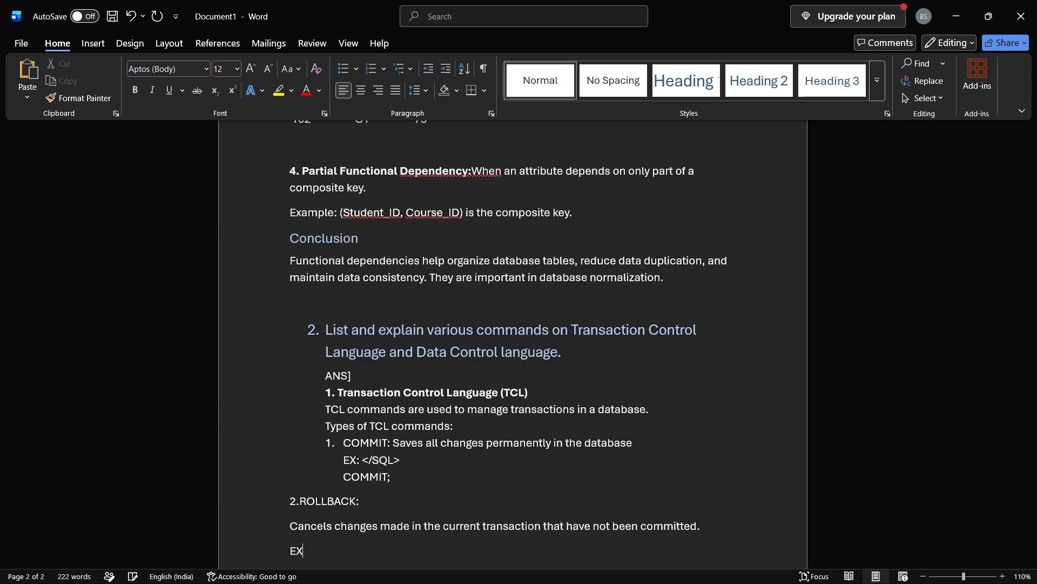
key(shift+colon)
key(Return)
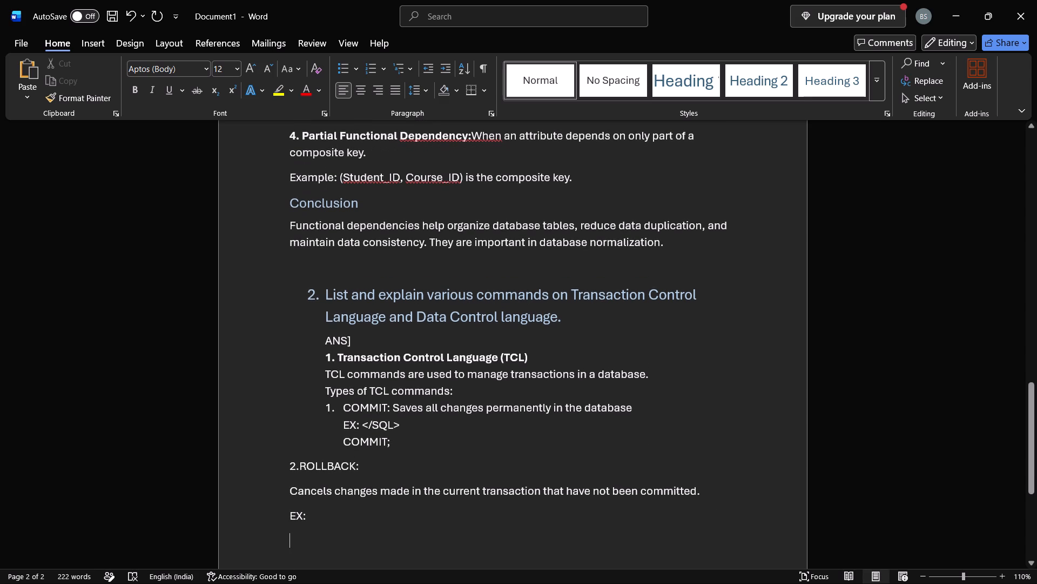
key(Left)
key(shift+less)
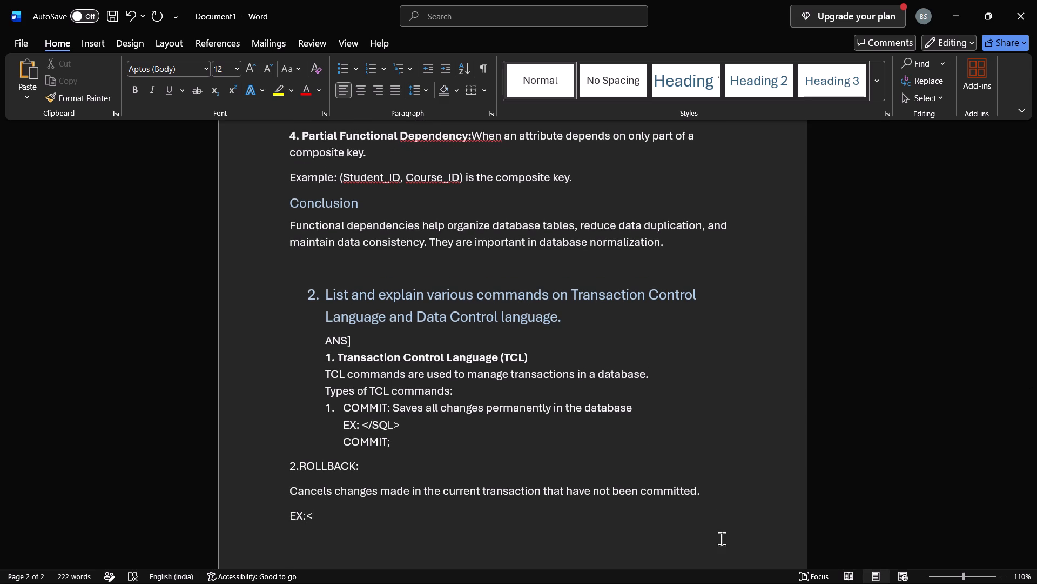
key(slash)
key(s)
key(o)
key(l)
key(shift+greater)
key(Return)
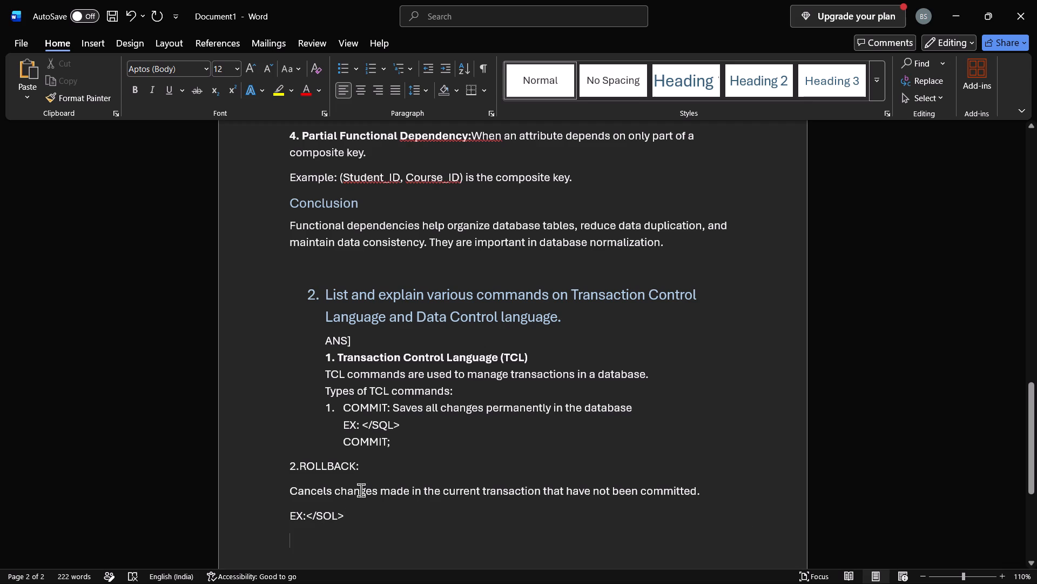
Copy the word ROLLBACK from its heading and paste it below "EX:</SOL>", ending it with a semicolon as "ROLLBACK;".
drag(357, 470, 306, 468)
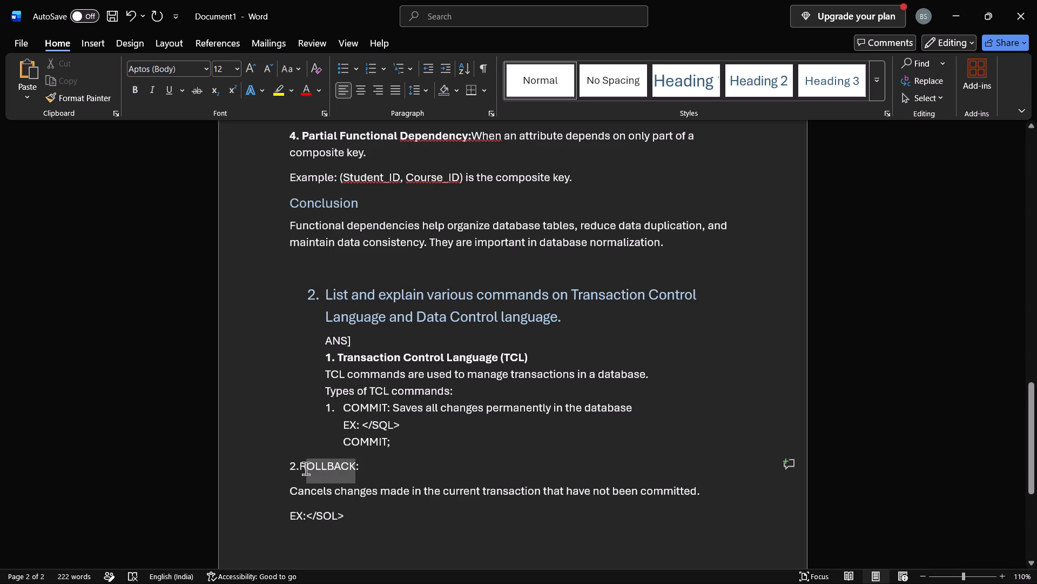
drag(306, 468, 300, 468)
key(ctrl+c)
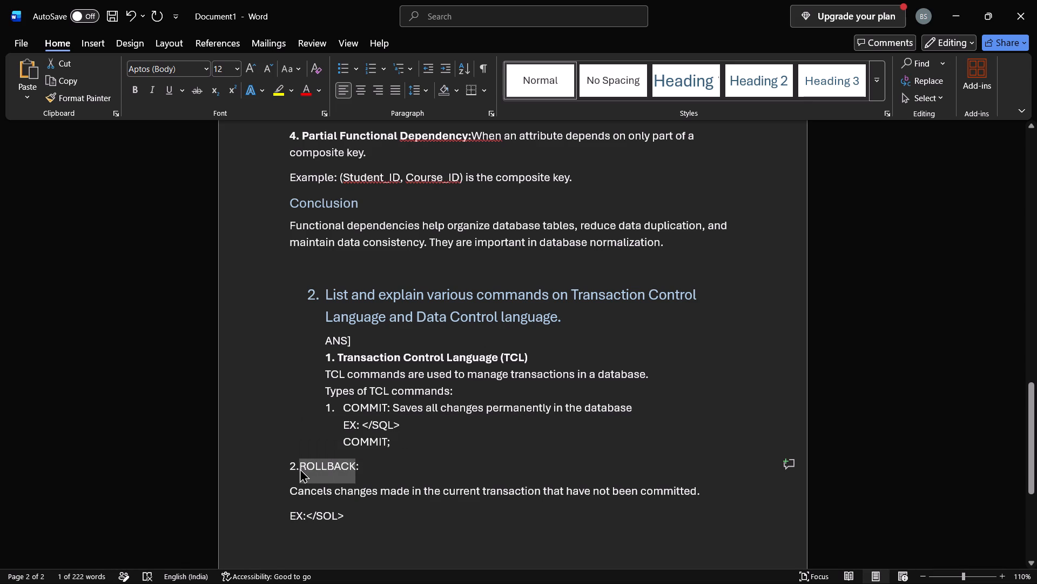
click(318, 549)
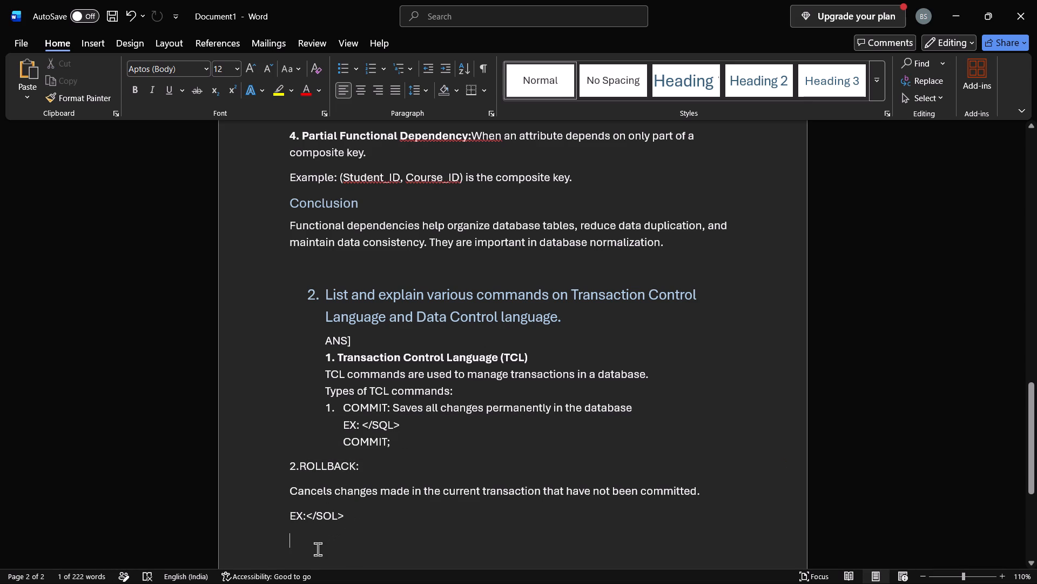
click(355, 523)
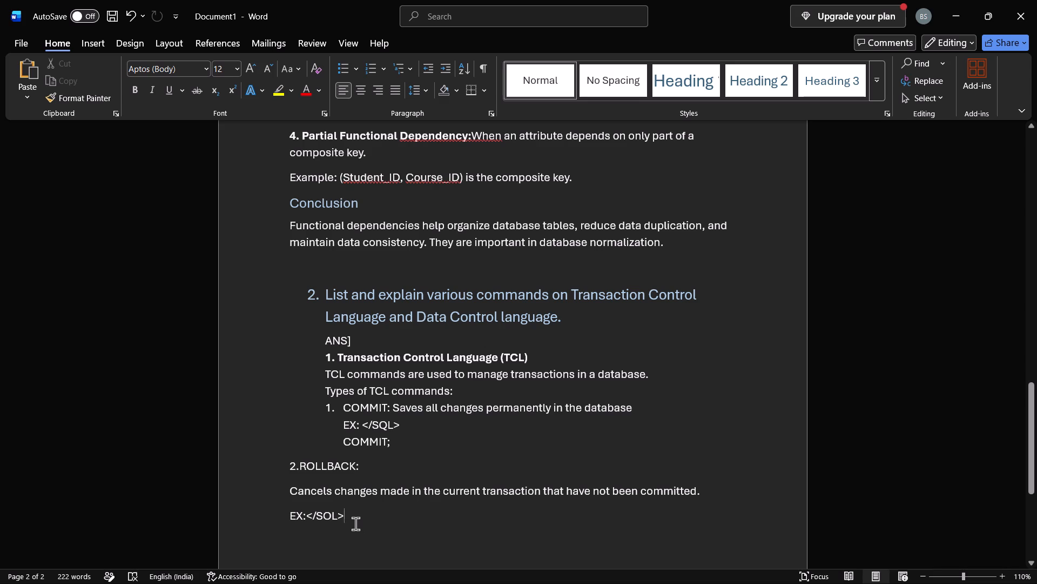
key(Return)
key(ctrl+v)
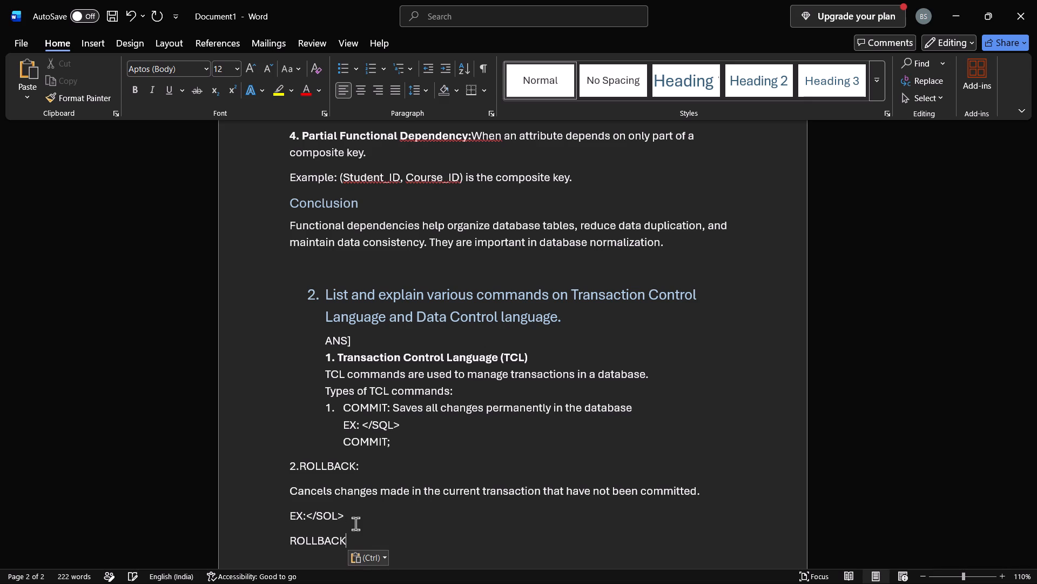
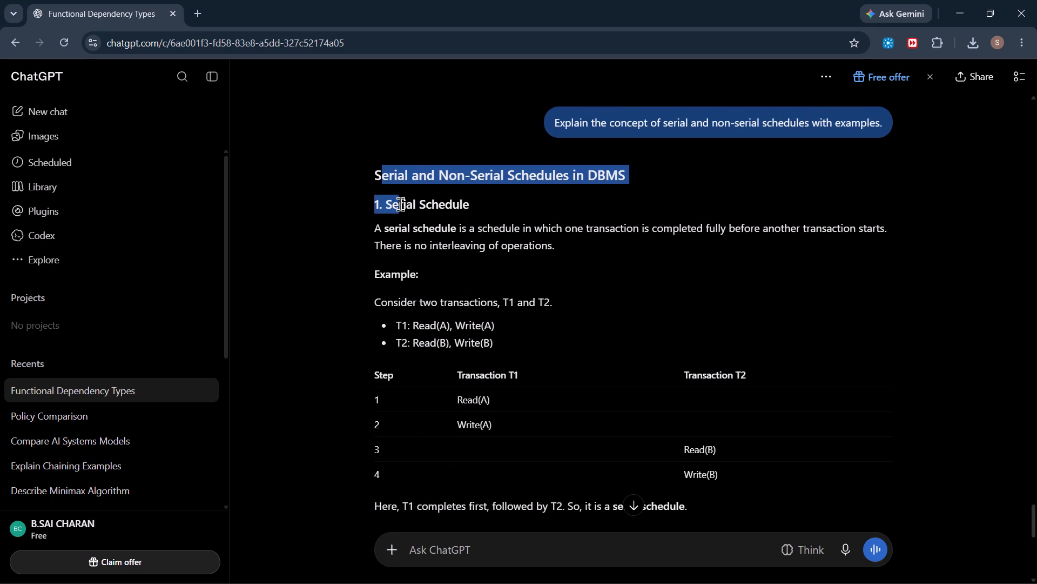
drag(400, 204, 401, 205)
drag(401, 205, 413, 223)
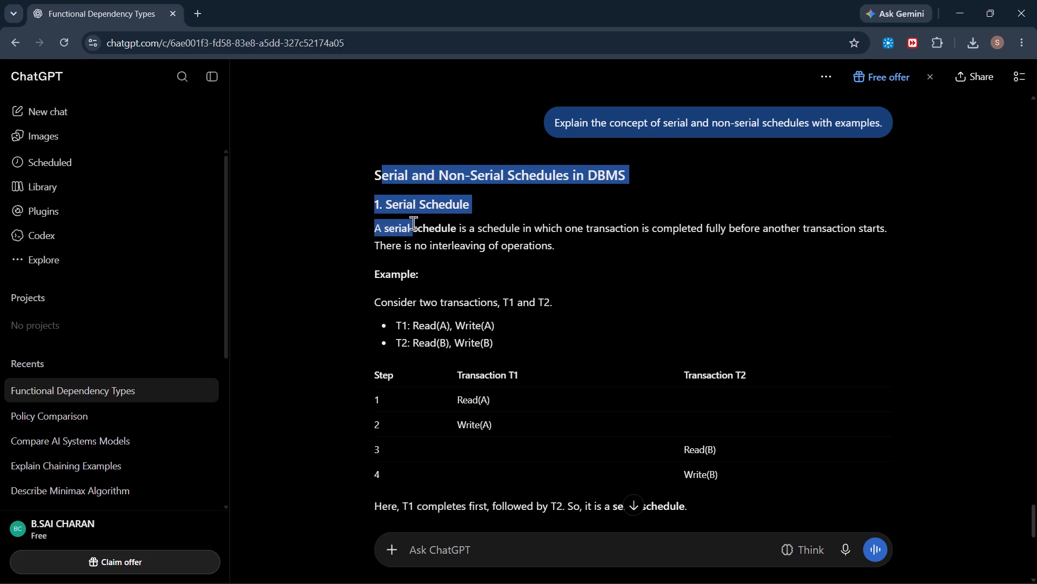
drag(413, 223, 618, 503)
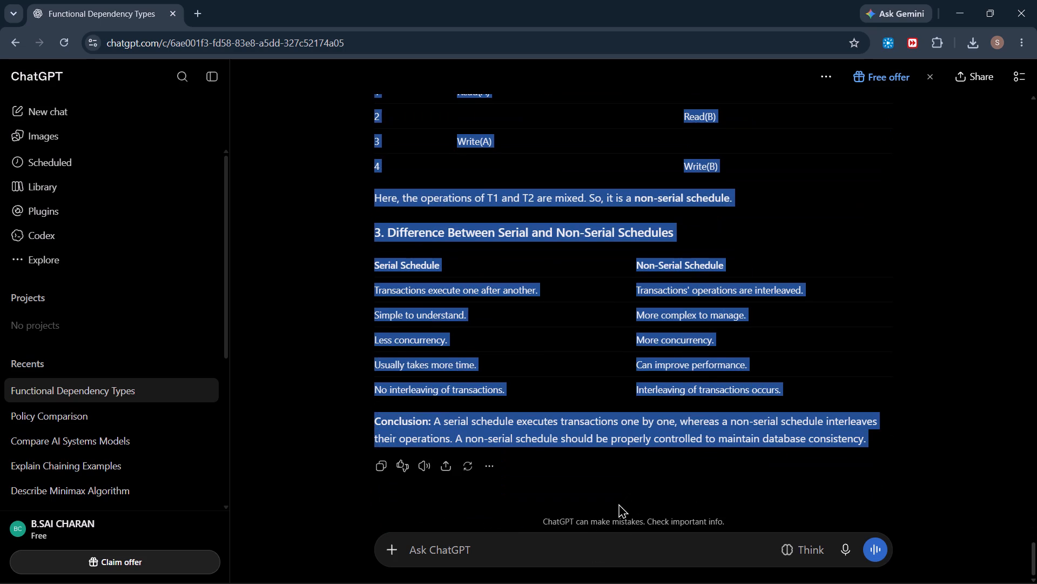
drag(618, 503, 720, 193)
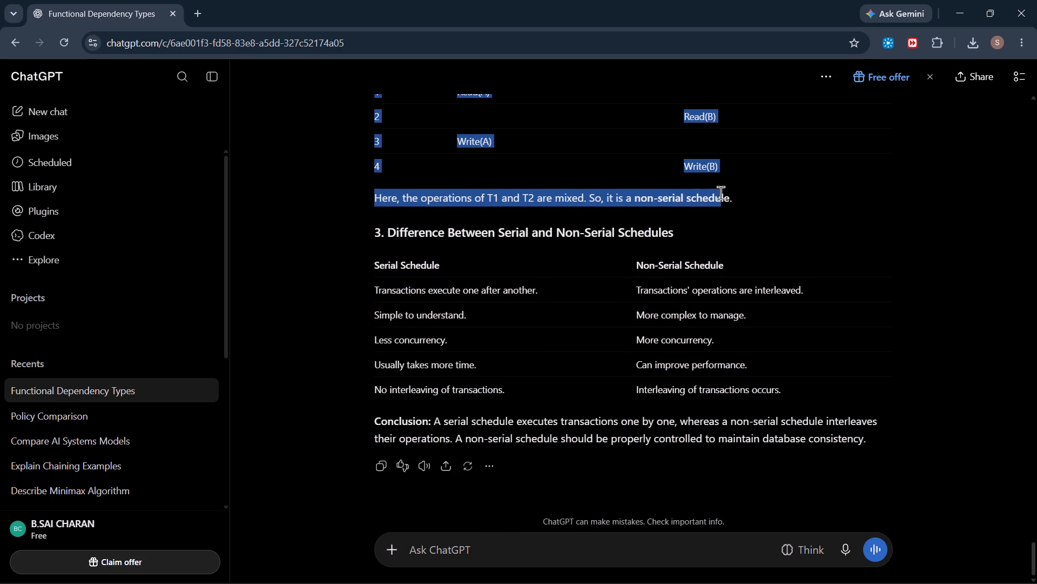
drag(720, 193, 733, 194)
key(ctrl+c)
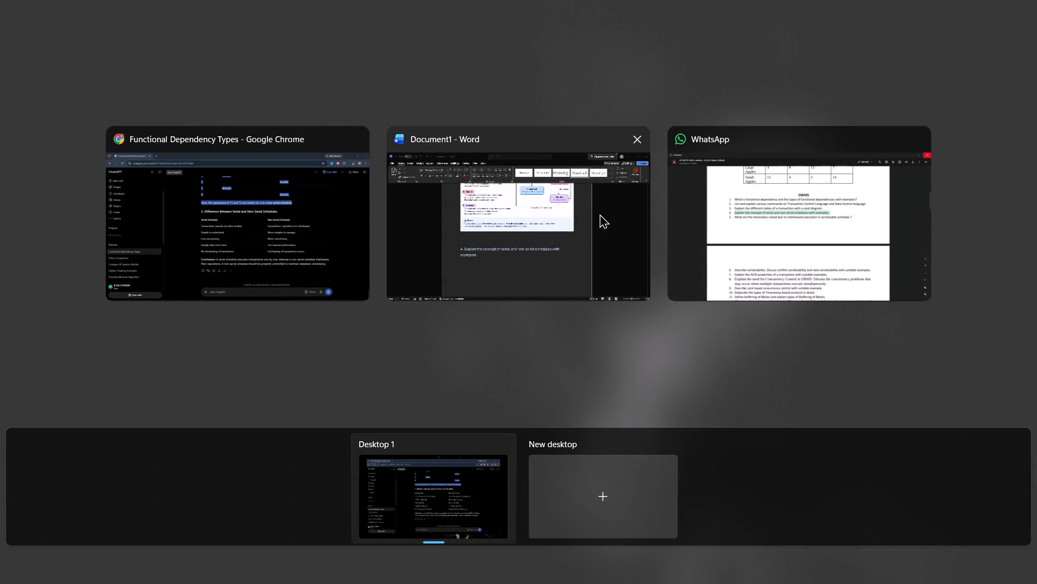
Switch to Word and paste the copied answer on a new line below the serial and non-serial schedules question.
click(577, 237)
key(Return)
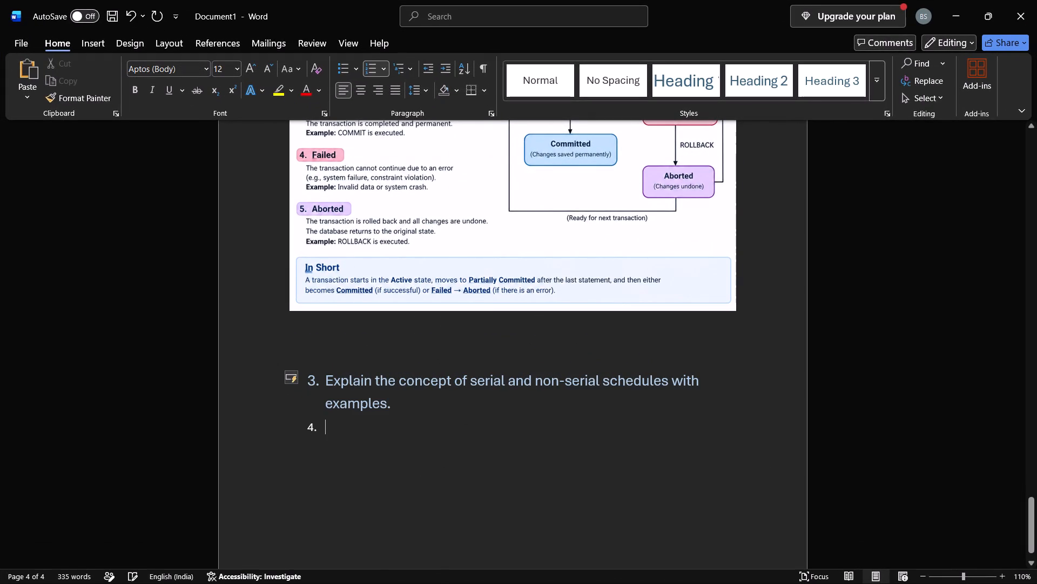
key(ctrl+v)
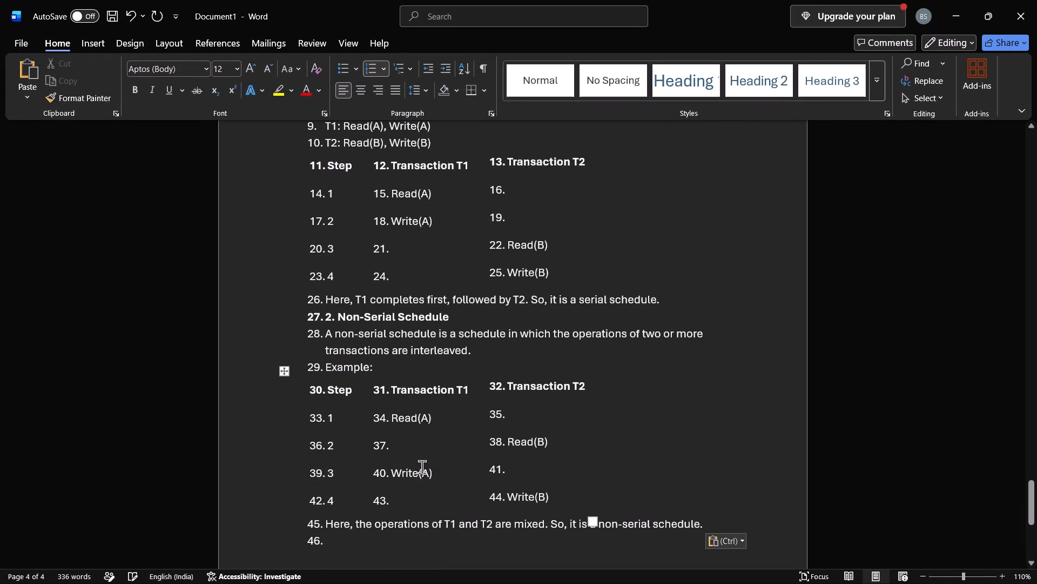
Add the missing "S" at the start of the pasted heading so it reads "Serial and Non-Serial Schedules in DBMS".
scroll(422, 467, up, 6)
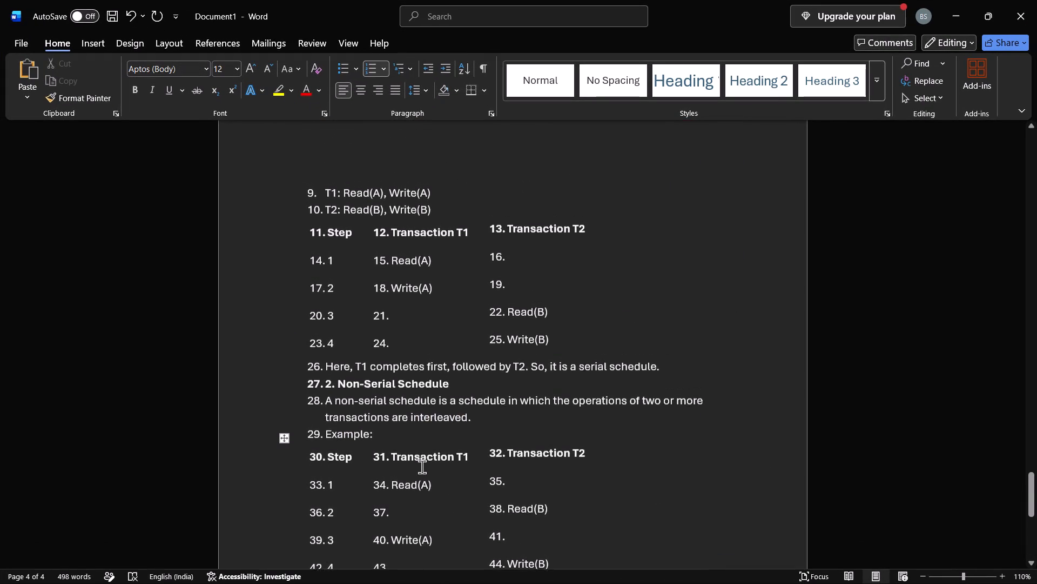
scroll(422, 467, up, 10)
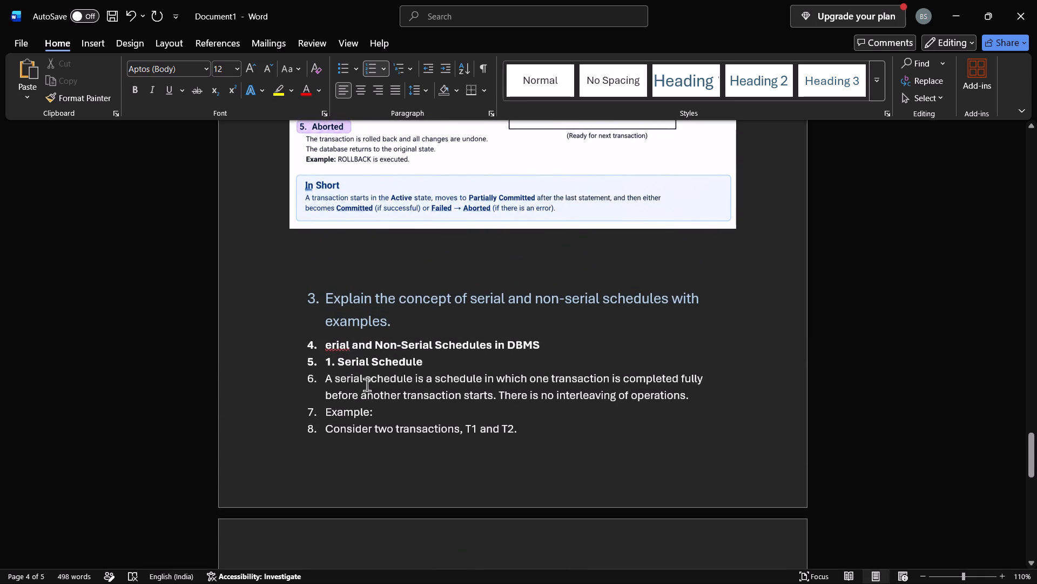
click(324, 343)
key(s)
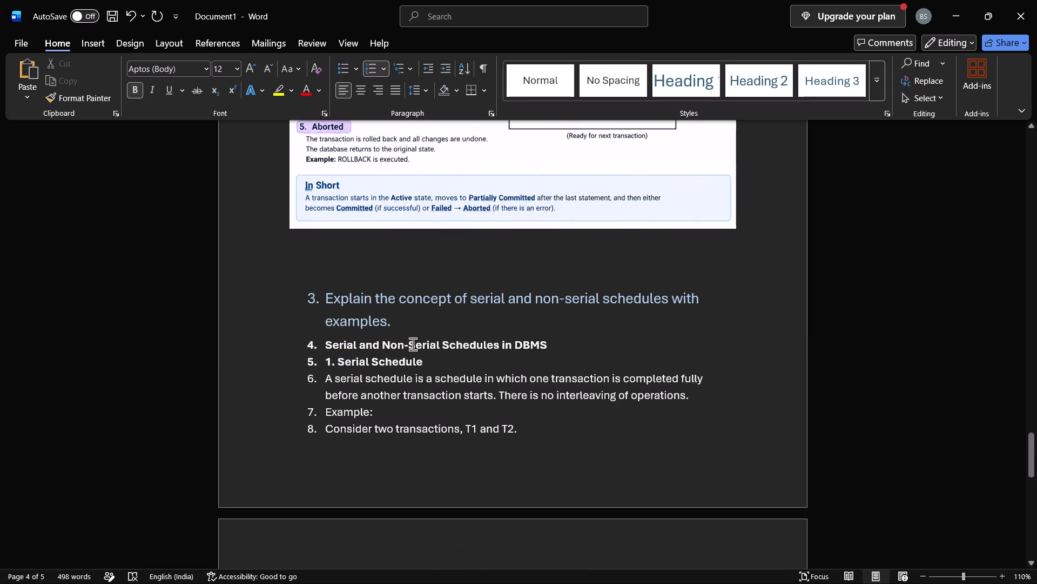
Remove the automatic list numbers from the answer heading, the "1. Serial Schedule" subheading, its definition paragraph and the "Example:" line.
click(320, 345)
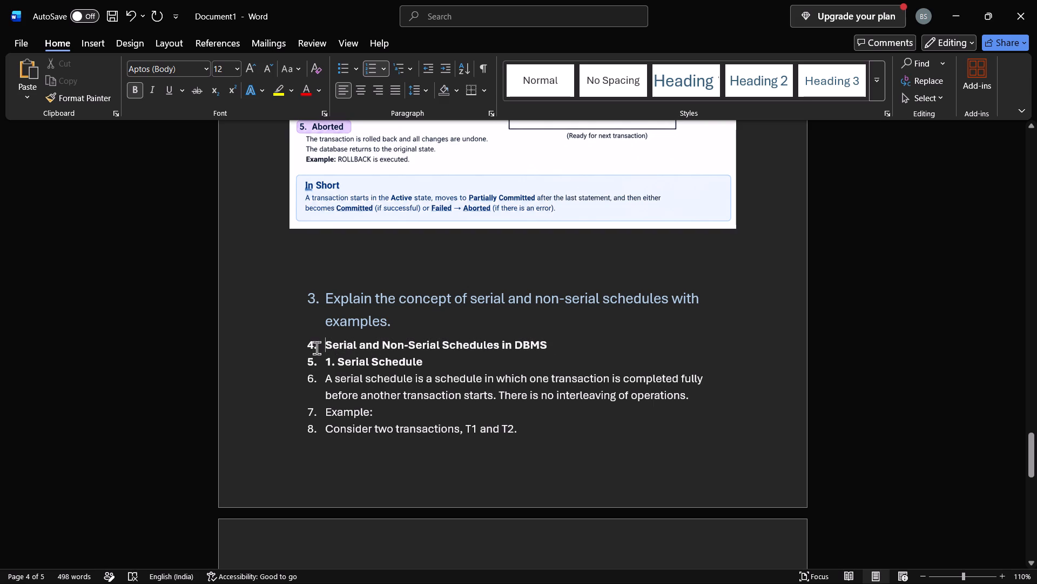
click(317, 347)
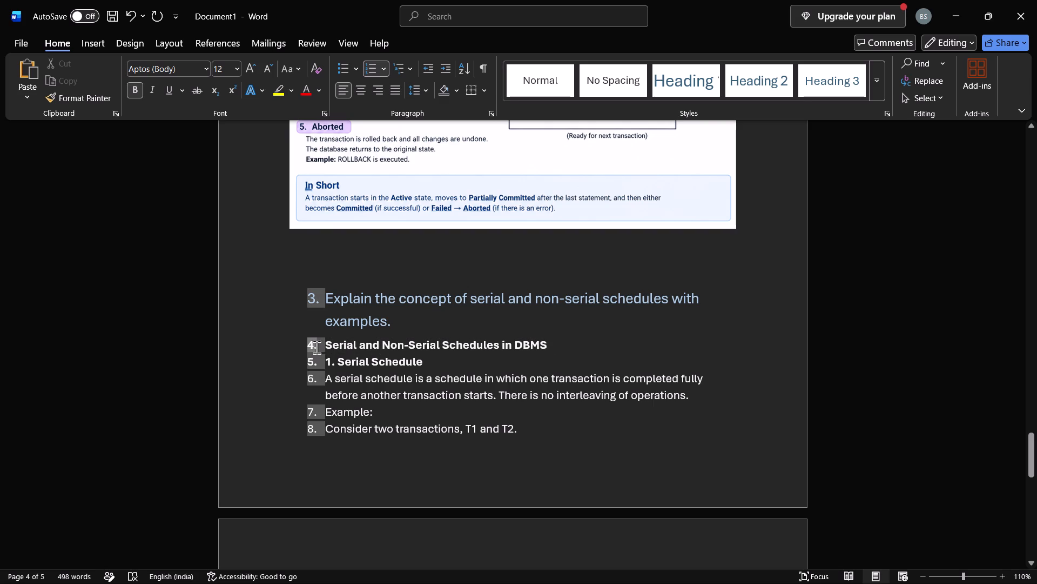
key(BackSpace)
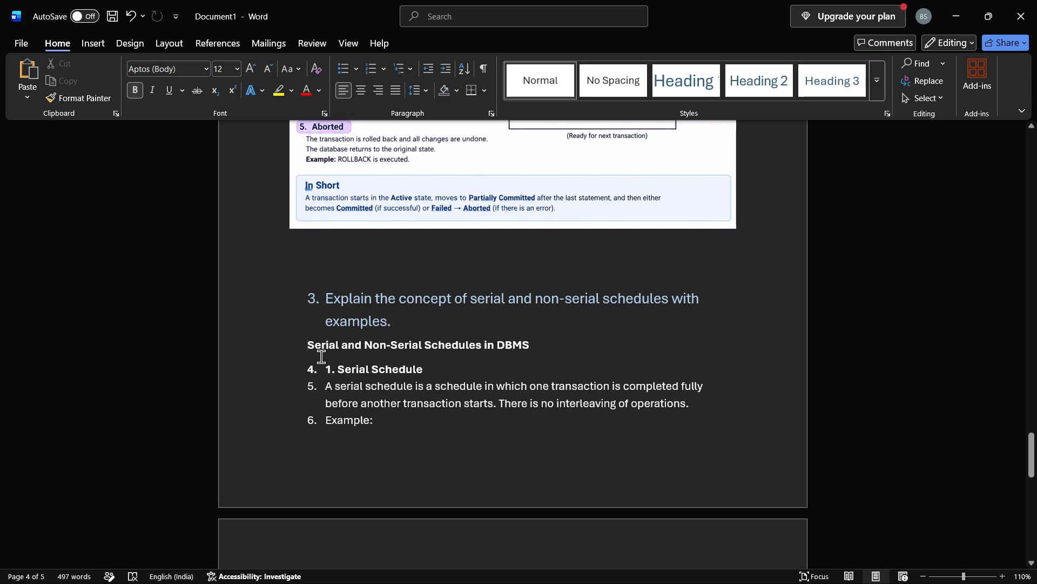
click(320, 368)
key(BackSpace)
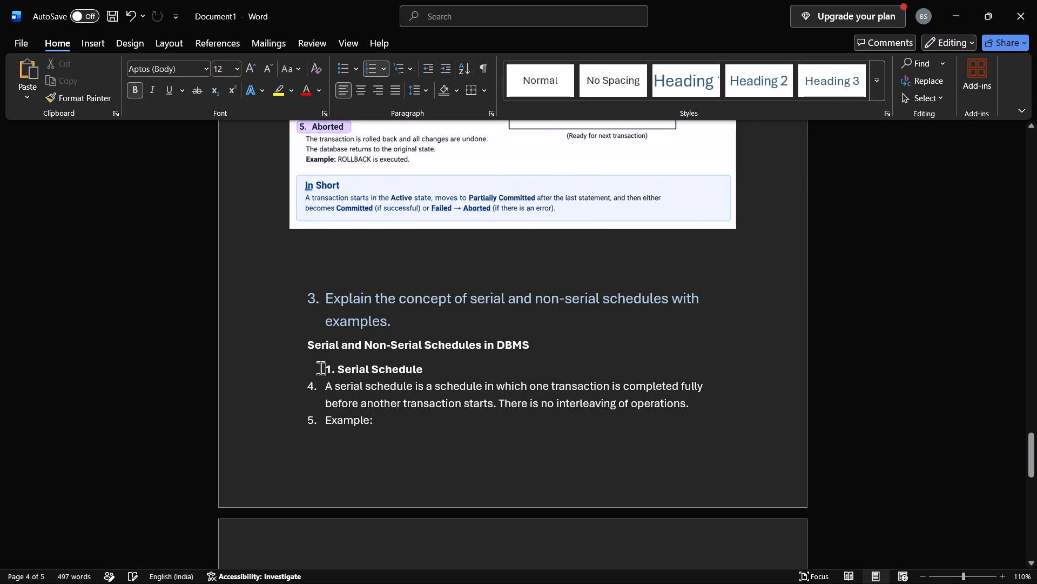
click(318, 387)
key(BackSpace)
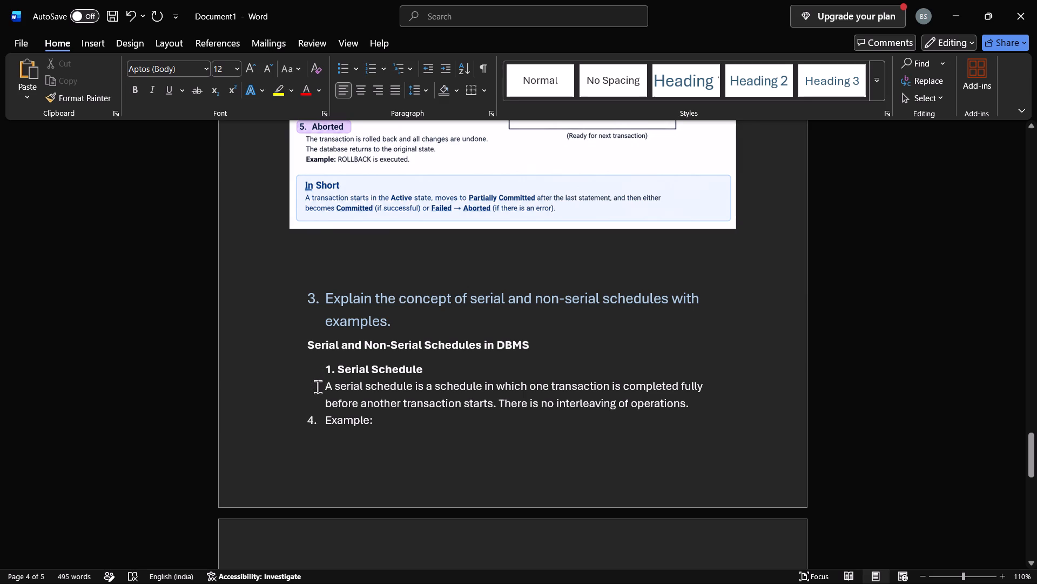
click(318, 429)
key(BackSpace)
Remove the automatic list numbers from the "Consider two transactions" line and the T1 and T2 operation lines.
scroll(318, 429, down, 4)
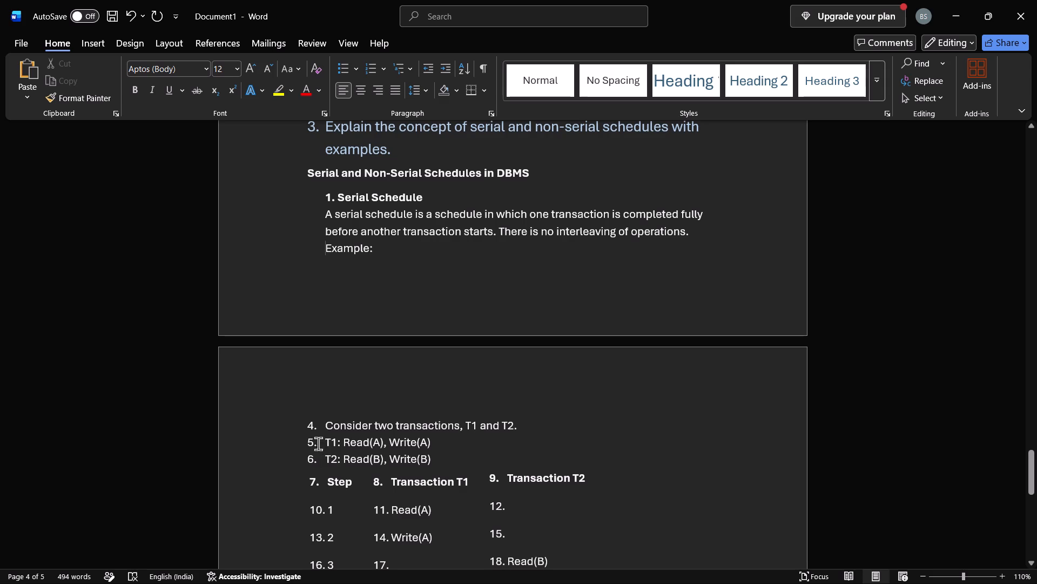
click(317, 429)
key(BackSpace)
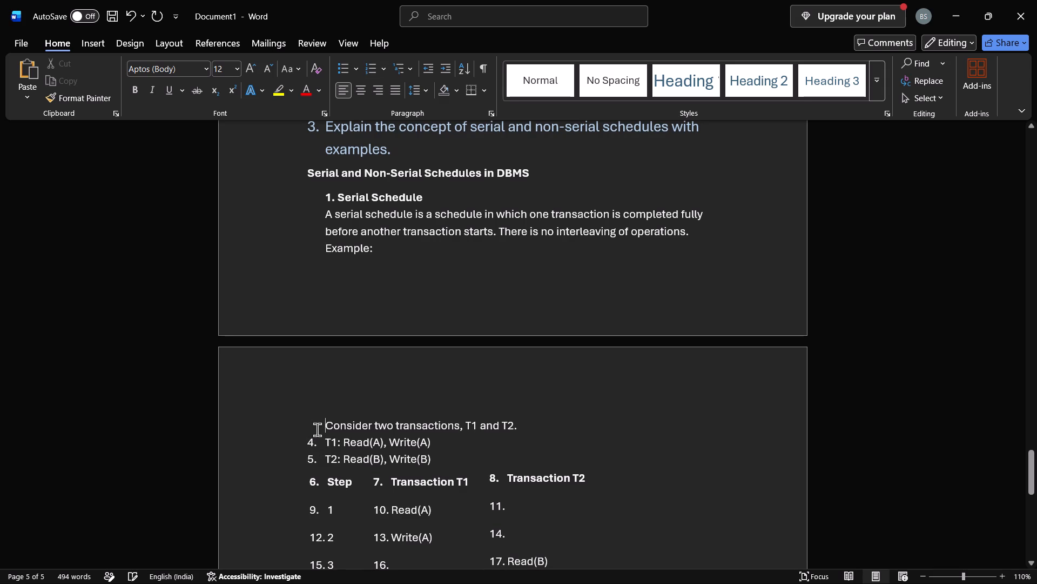
click(318, 442)
key(BackSpace)
scroll(318, 442, down, 1)
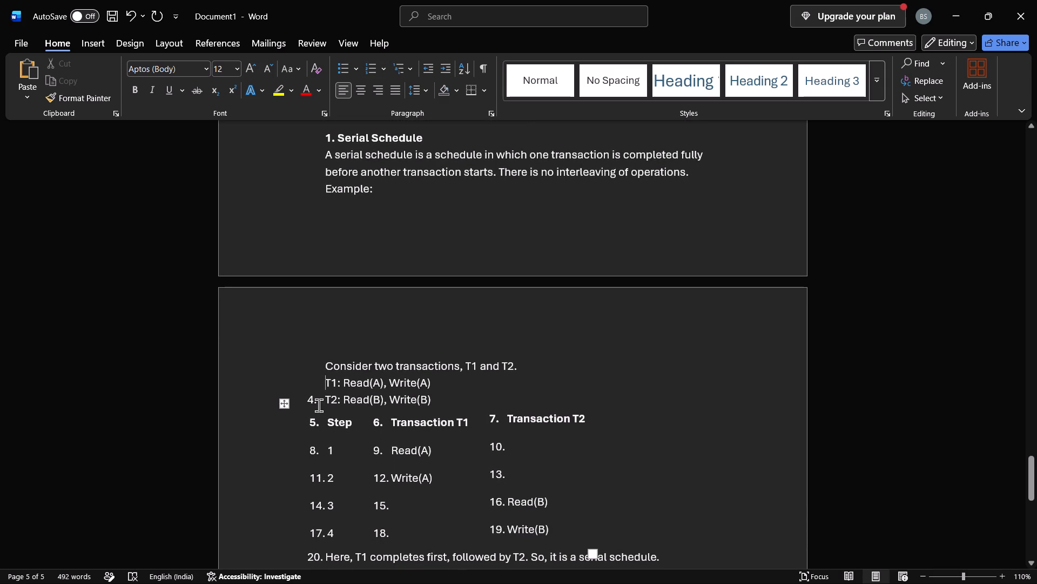
click(319, 405)
key(BackSpace)
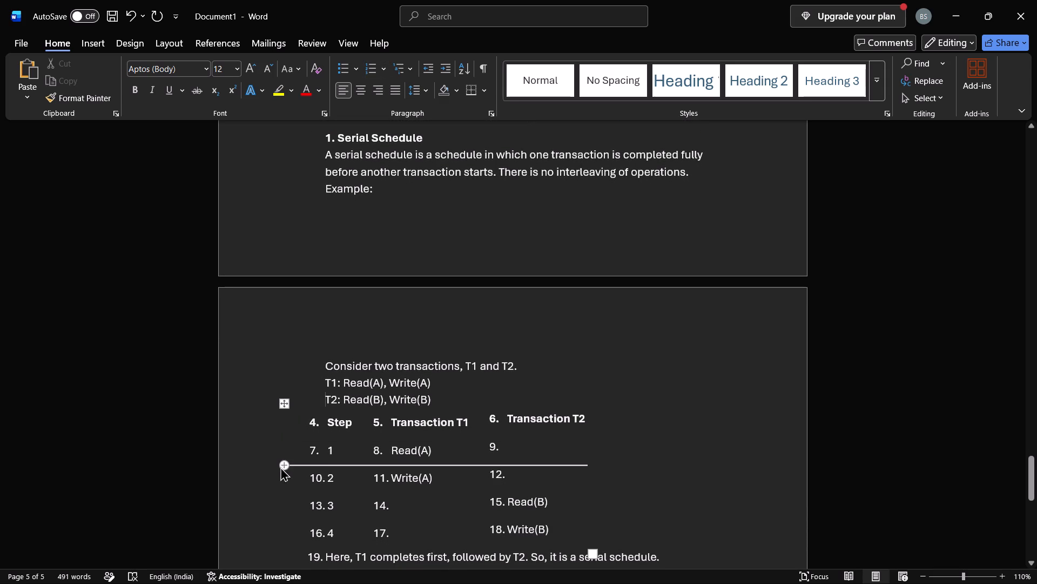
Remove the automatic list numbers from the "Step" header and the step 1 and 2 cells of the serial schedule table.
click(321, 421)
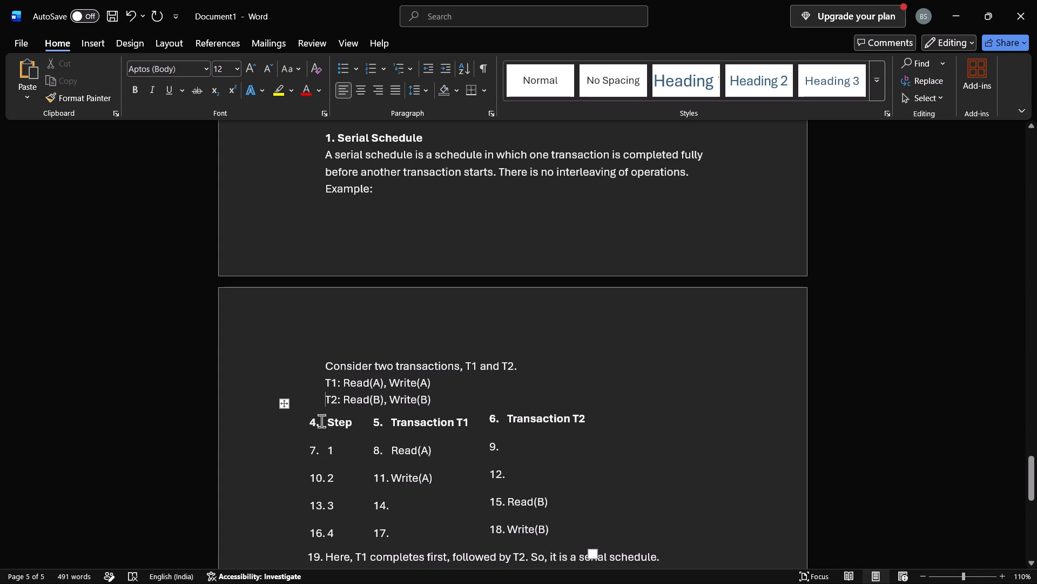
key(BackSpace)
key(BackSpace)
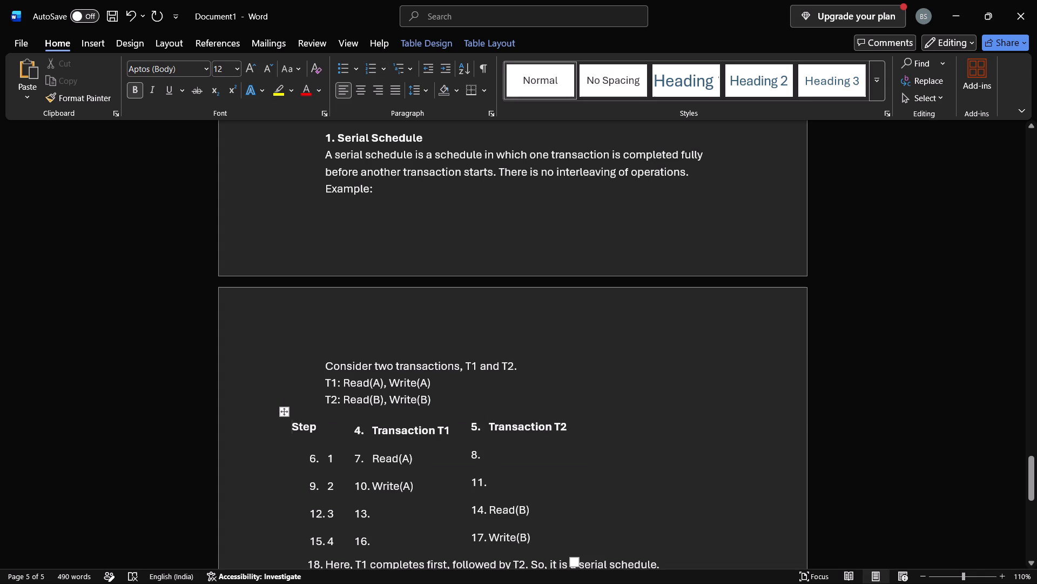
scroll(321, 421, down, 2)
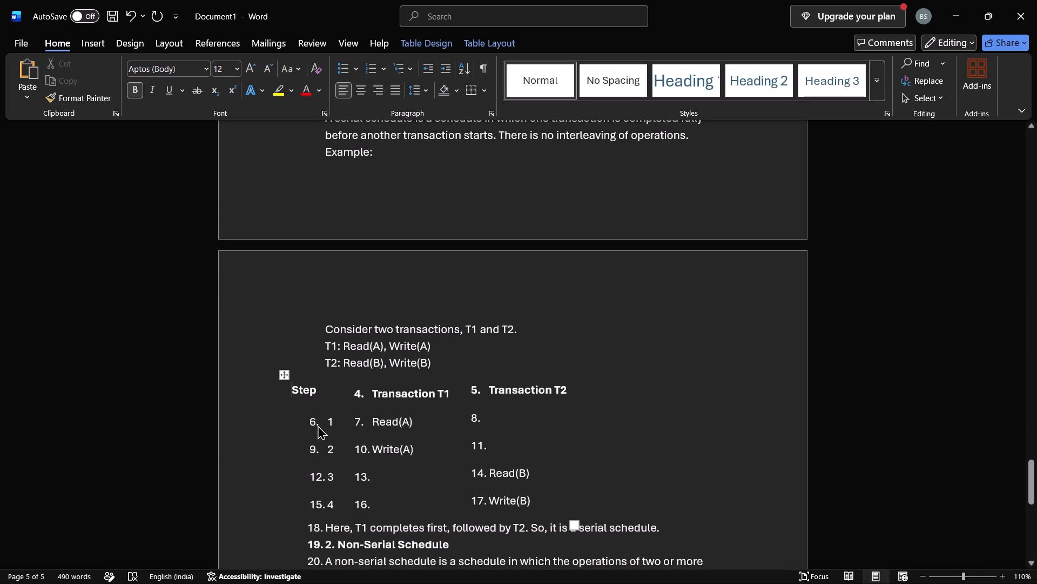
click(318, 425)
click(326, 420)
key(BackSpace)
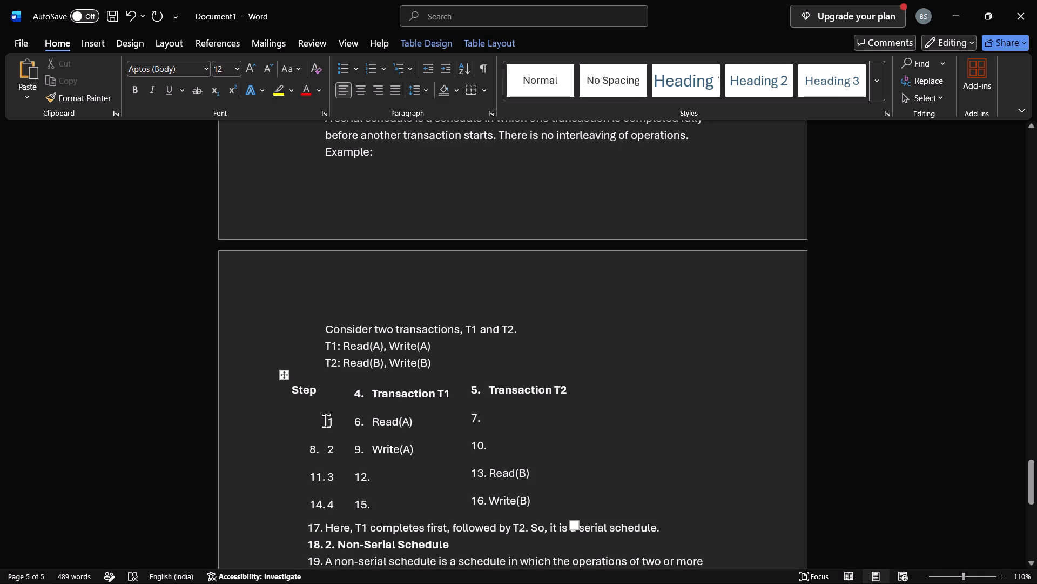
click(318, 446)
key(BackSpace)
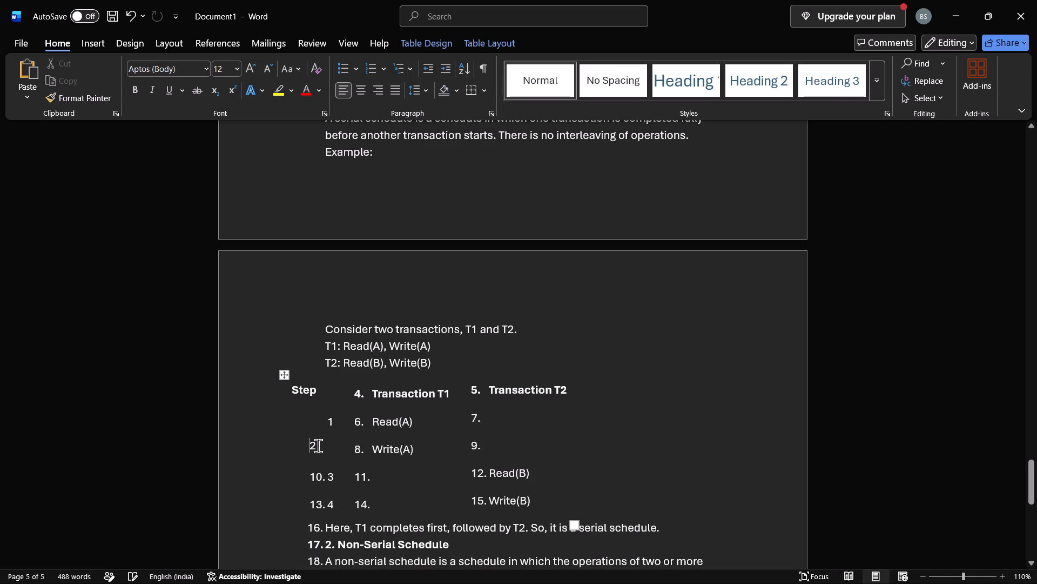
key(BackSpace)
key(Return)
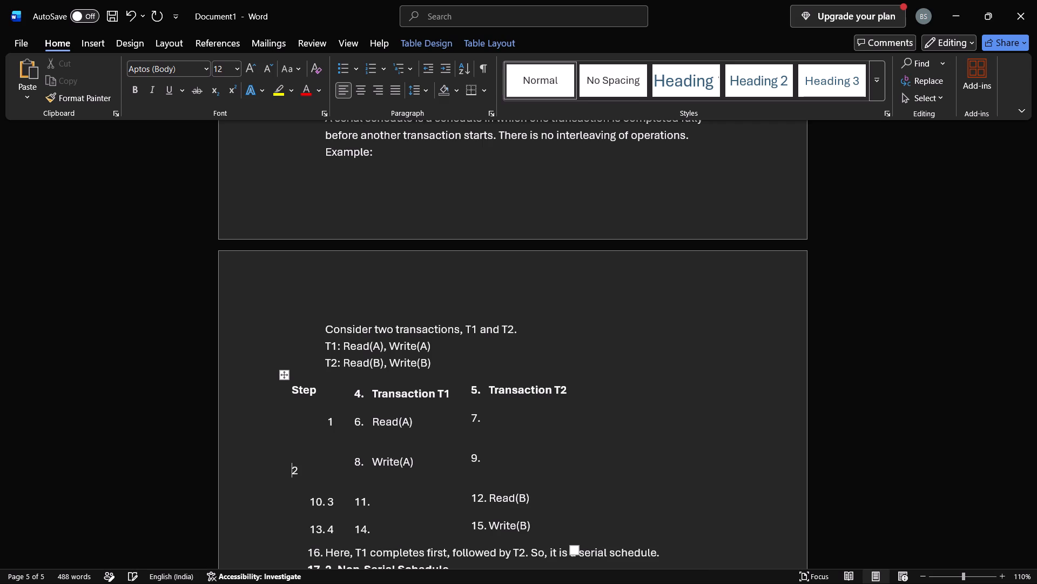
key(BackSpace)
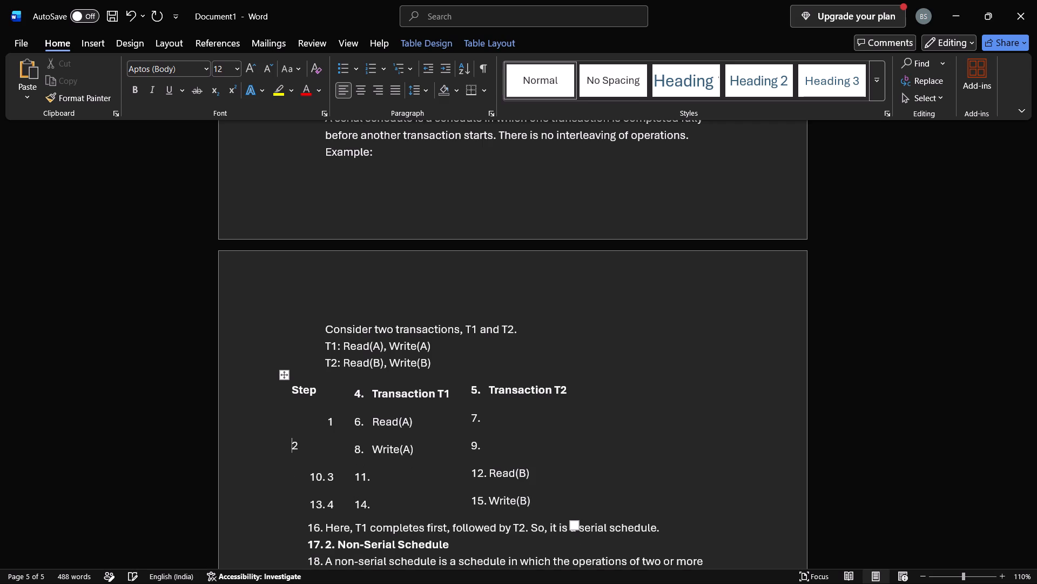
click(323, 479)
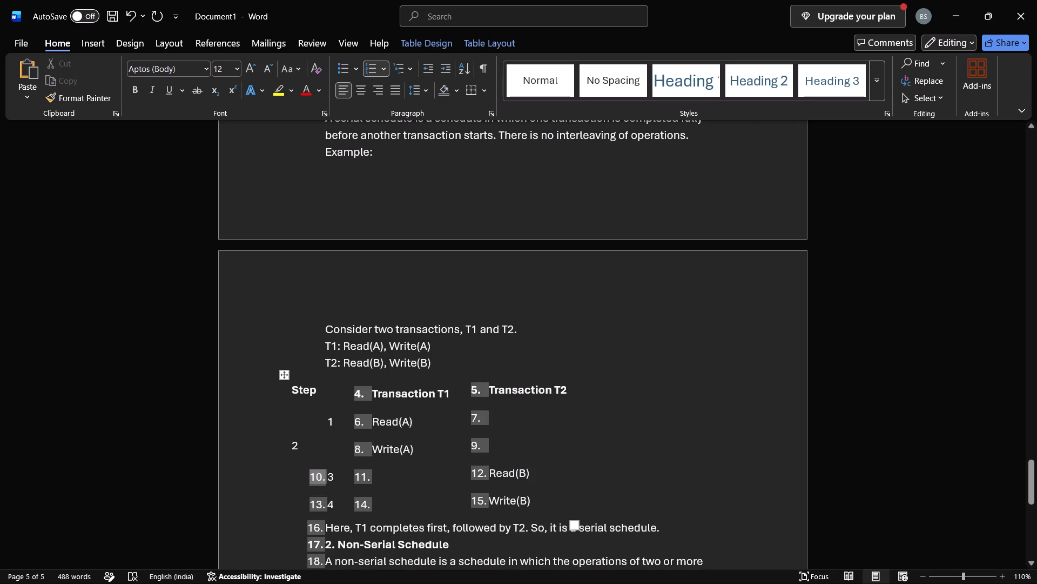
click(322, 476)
Delete the entire pasted answer below question 3, from the "Serial and Non-Serial Schedules in DBMS" heading to the end of the document.
scroll(395, 270, up, 6)
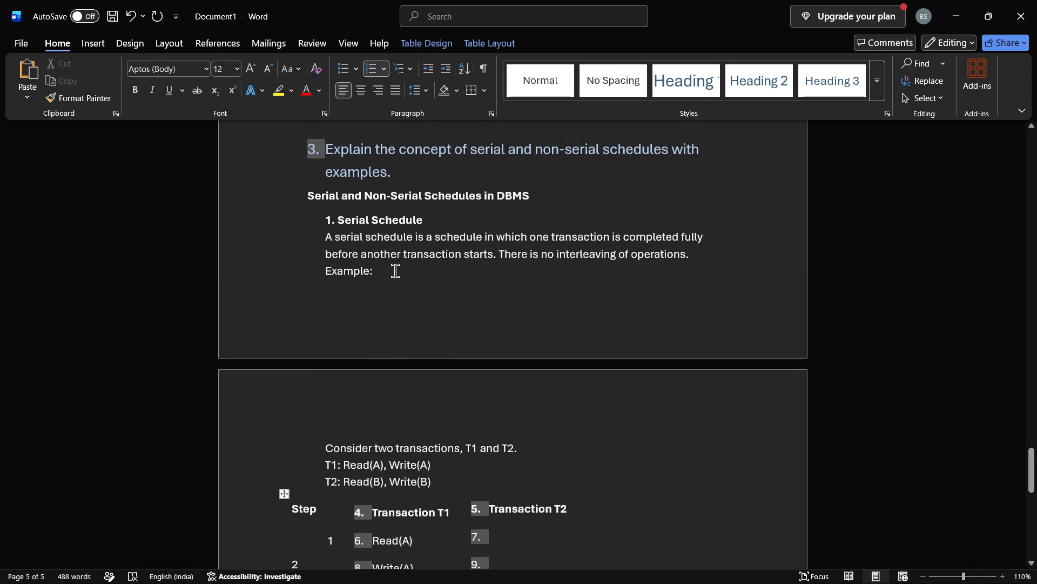
drag(309, 193, 311, 197)
drag(311, 197, 455, 583)
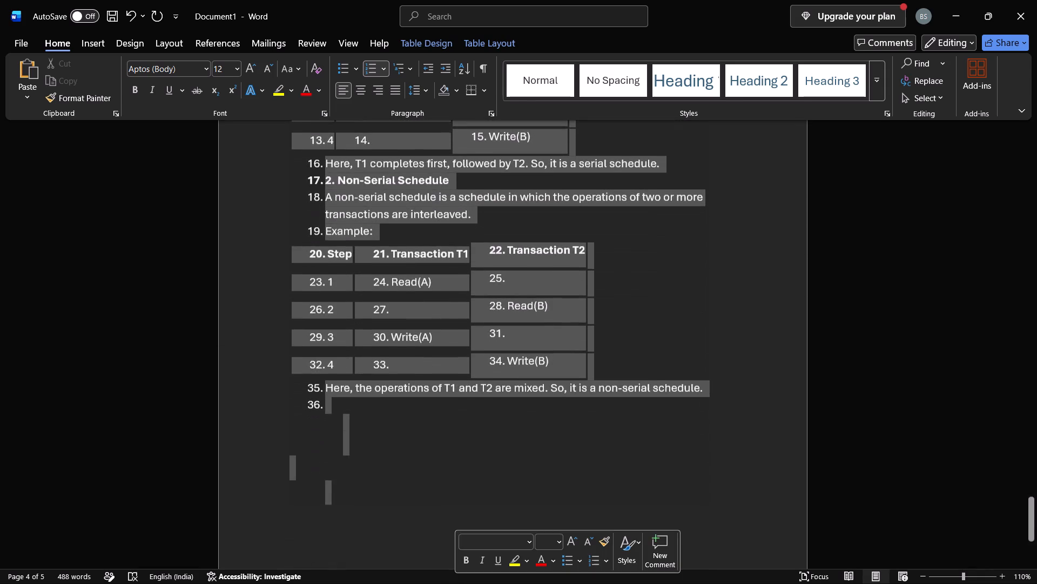
key(BackSpace)
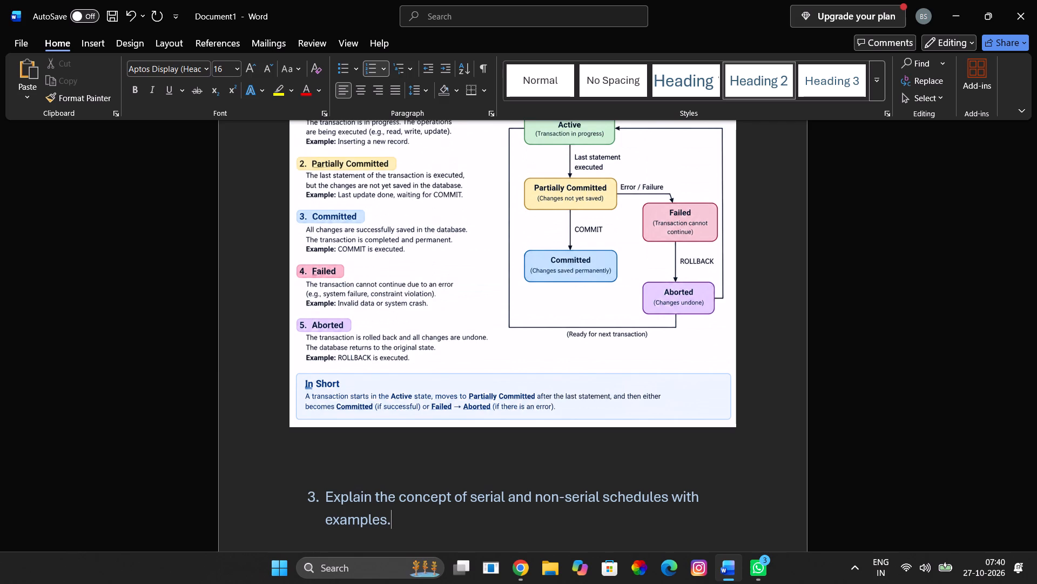
Add an "ANS:" line below question 3 and paste the copied schedules answer again on the line beneath it.
key(Return)
text(ANS)
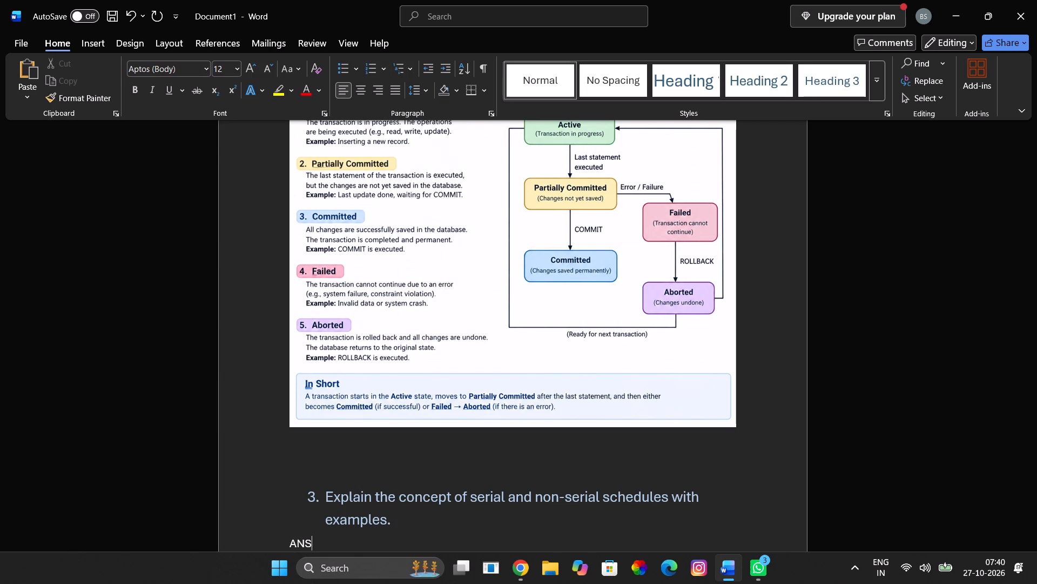
key(shift+colon)
key(Return)
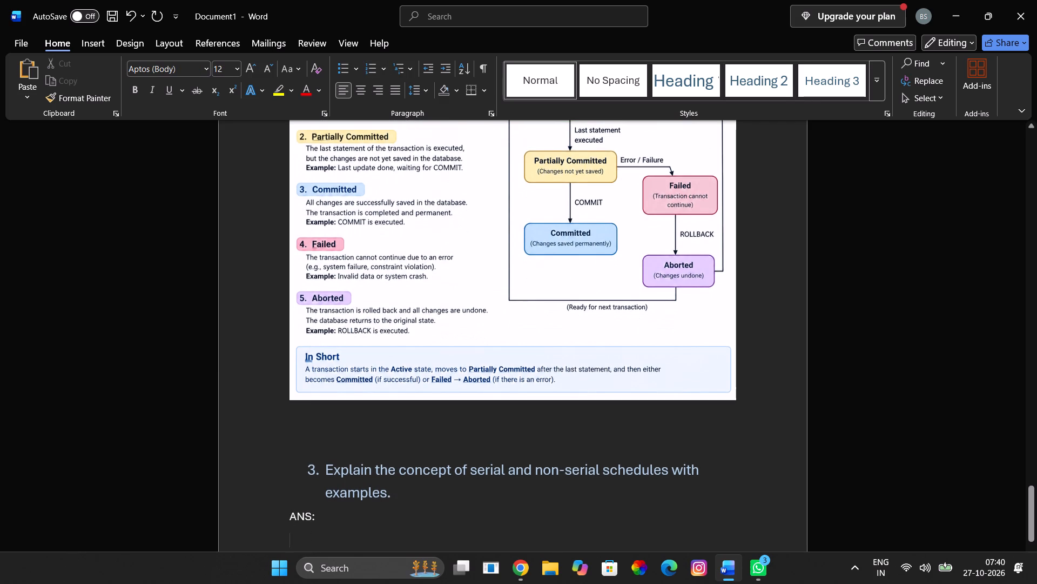
key(ctrl+v)
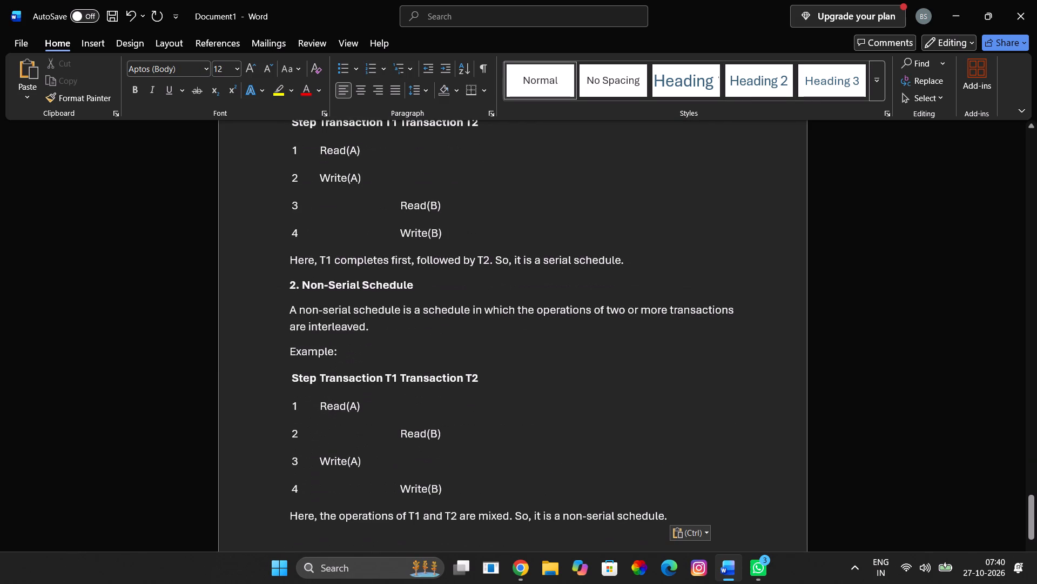
scroll(455, 583, up, 4)
scroll(526, 375, up, 5)
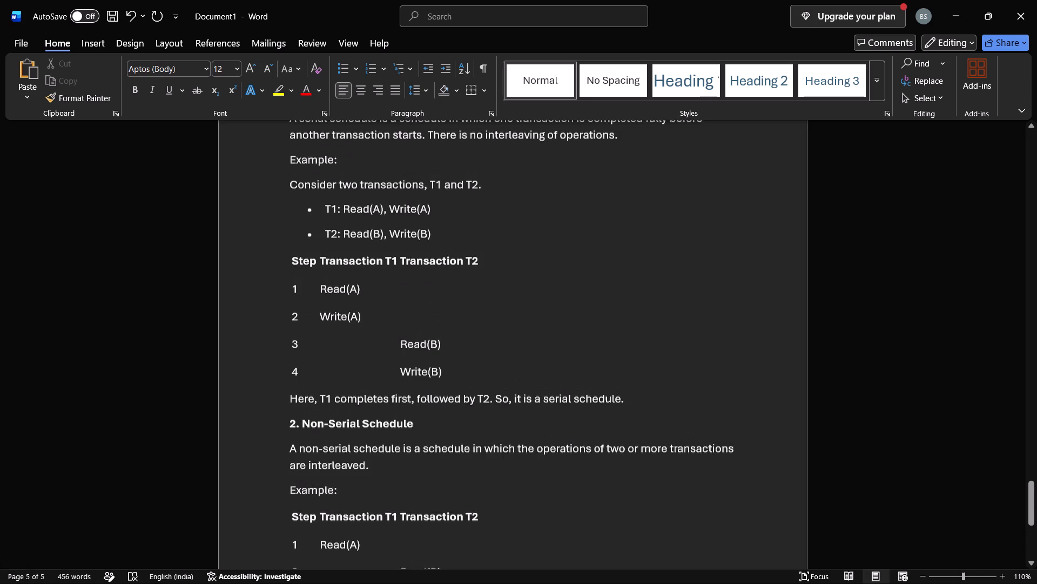
Review the pasted serial and non-serial schedules answer below question 3, including its headings, bullet lines and both tables.
scroll(526, 375, up, 3)
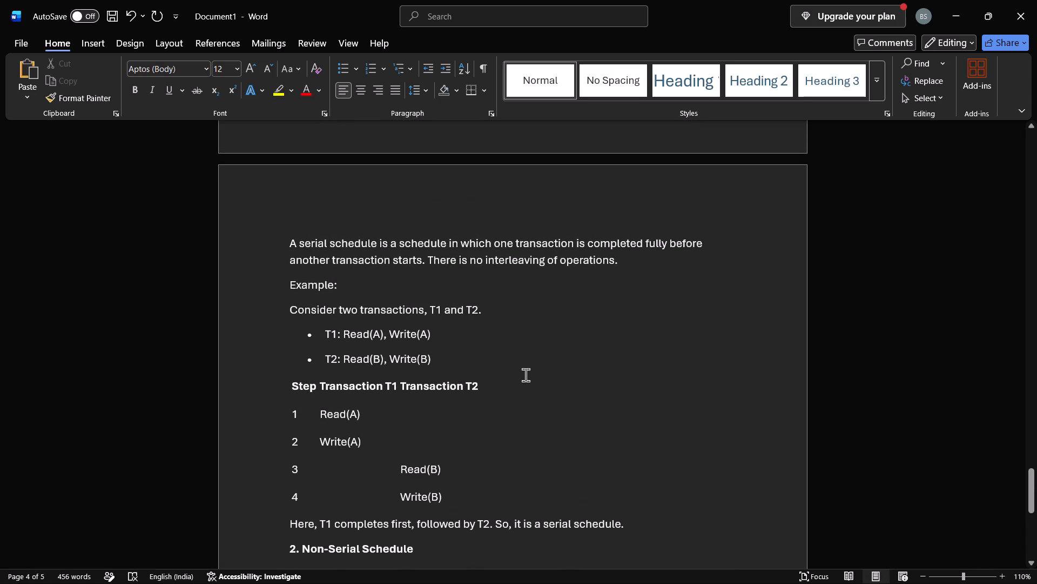
scroll(526, 375, up, 1)
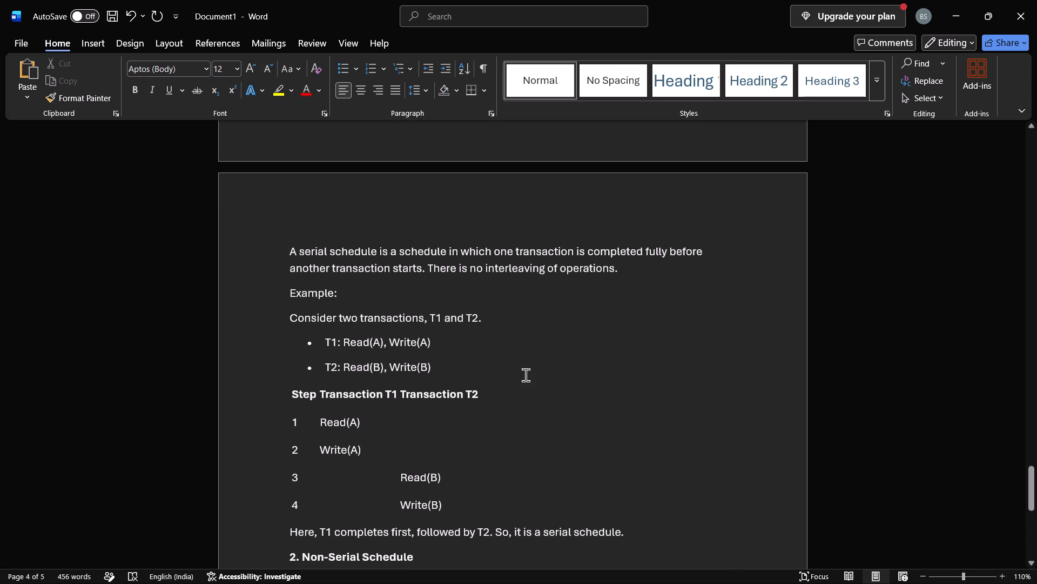
scroll(526, 375, up, 3)
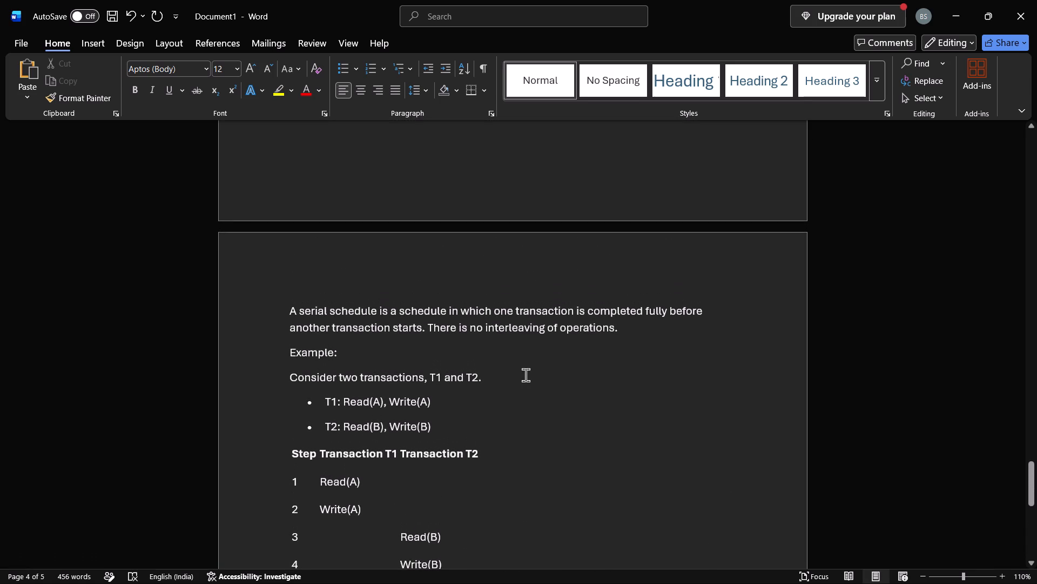
scroll(526, 375, up, 5)
scroll(526, 375, down, 2)
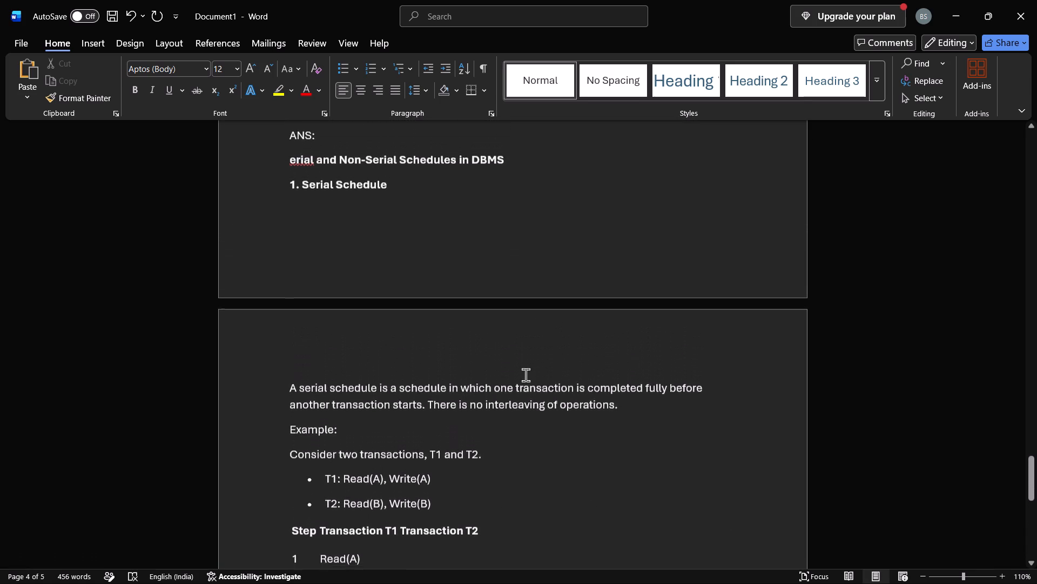
scroll(526, 375, down, 13)
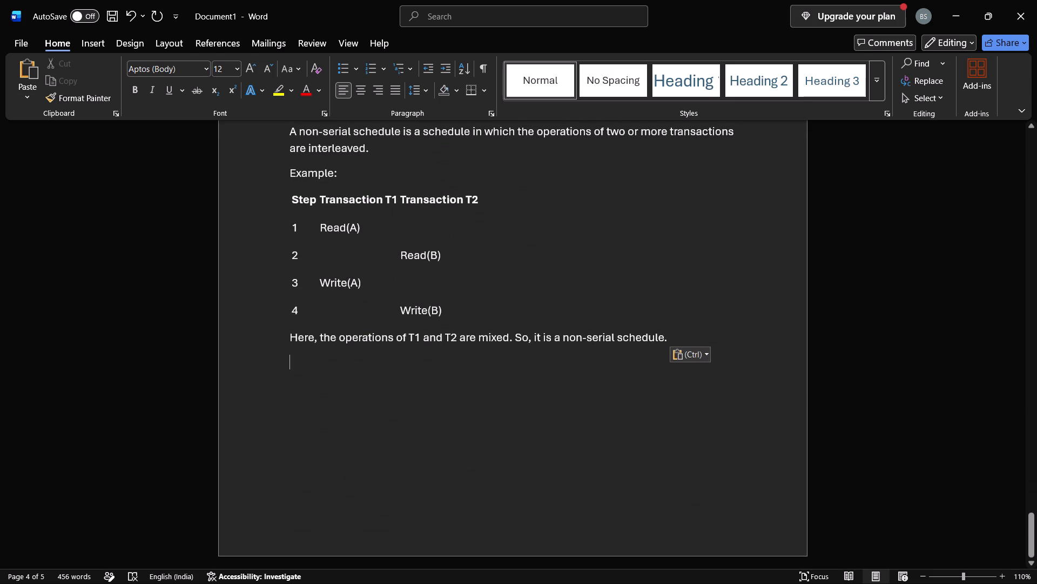
Start a new question line numbered "5:" below the end of the non-serial schedule answer, formatted as Heading 2.
click(312, 408)
key(Return)
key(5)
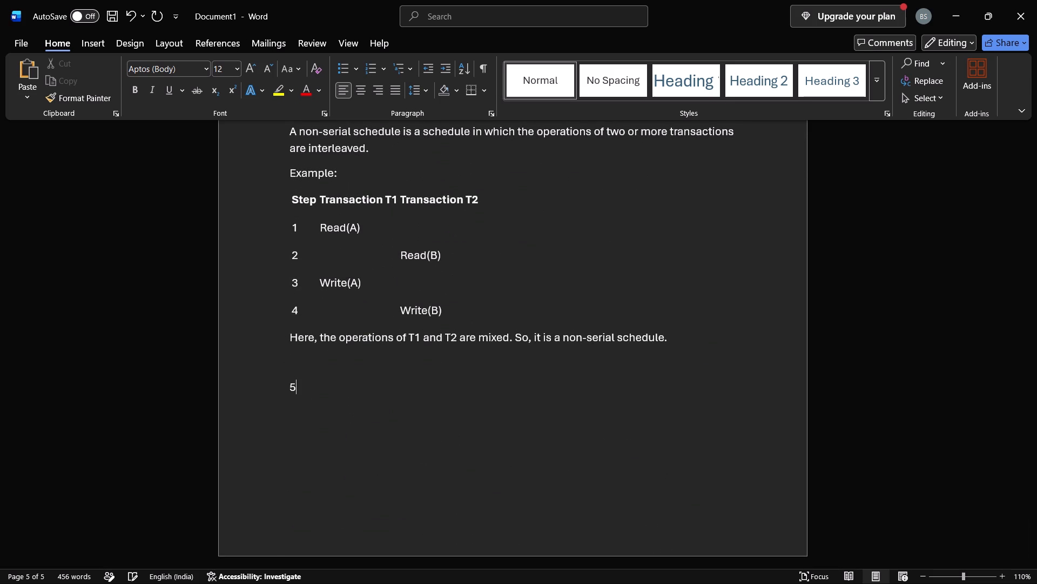
click(762, 78)
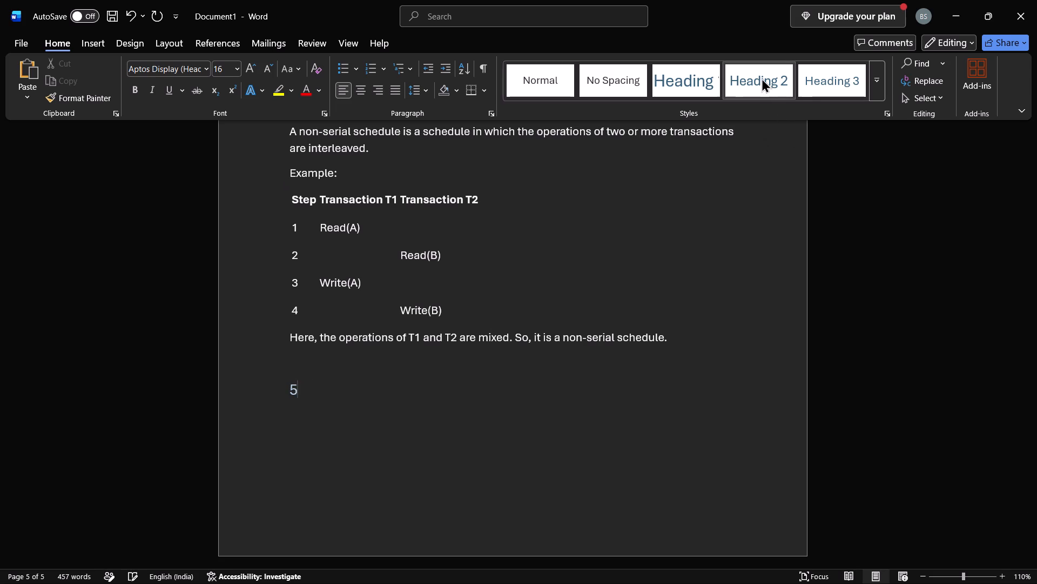
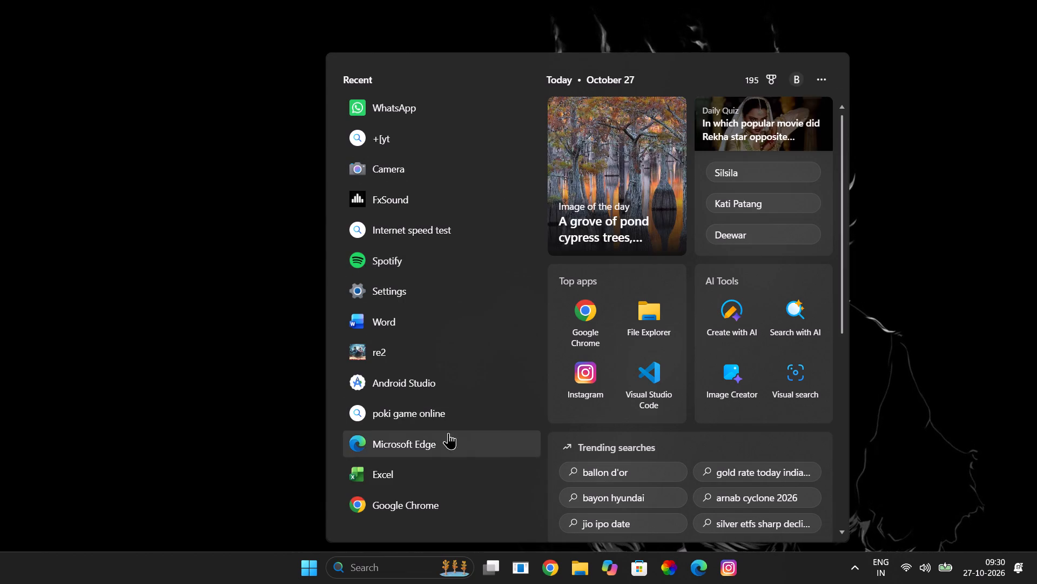
click(386, 323)
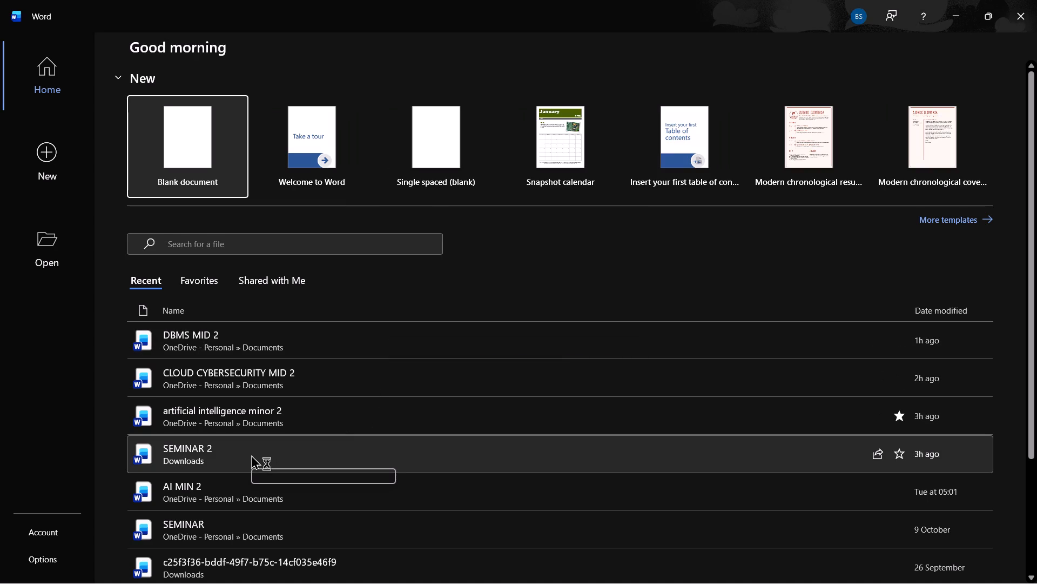
double_click(221, 353)
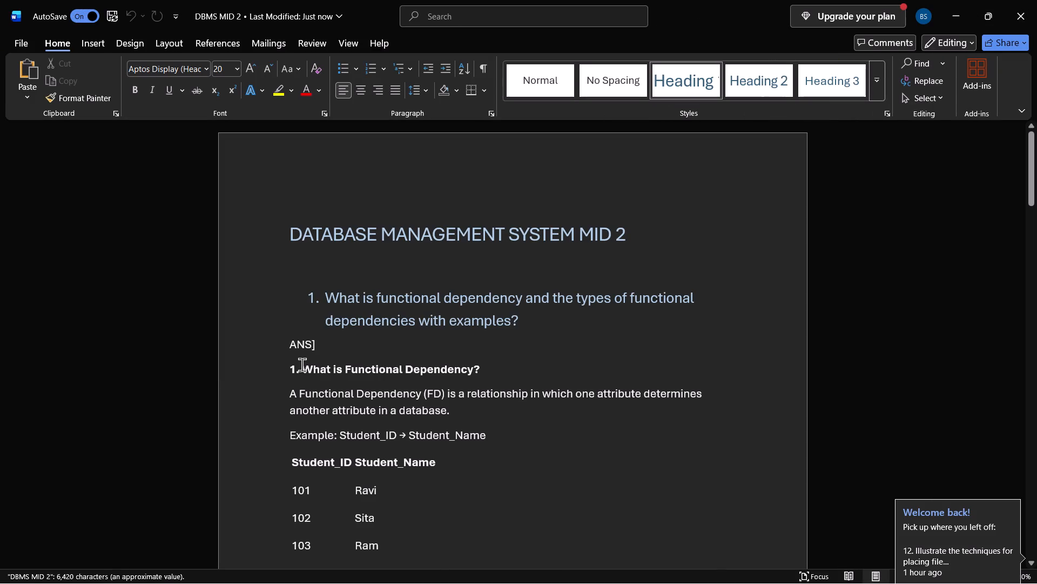
Review question 1's answer on functional dependency, its four types and the conclusion.
scroll(302, 364, down, 13)
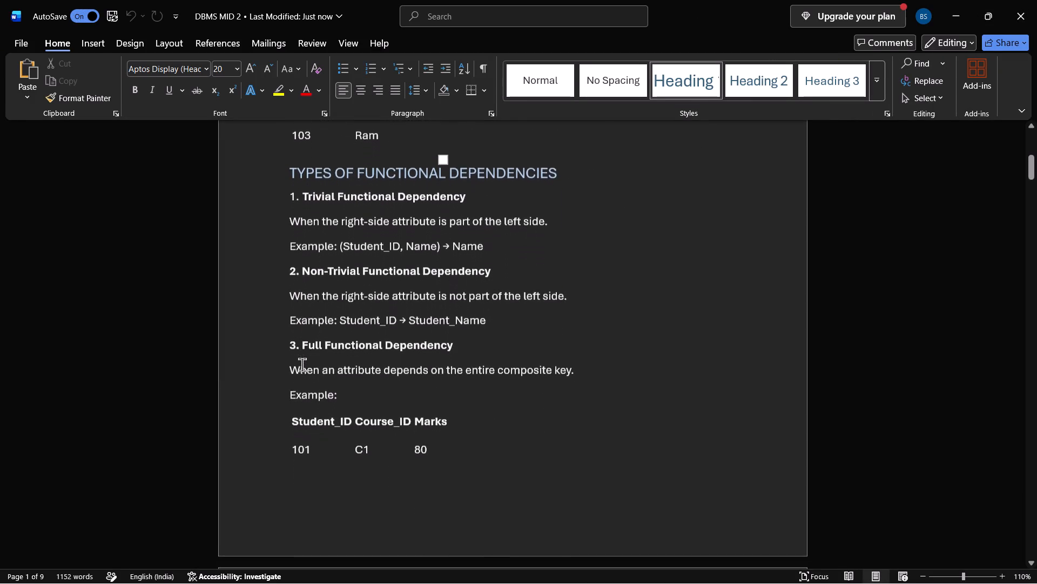
scroll(302, 364, down, 8)
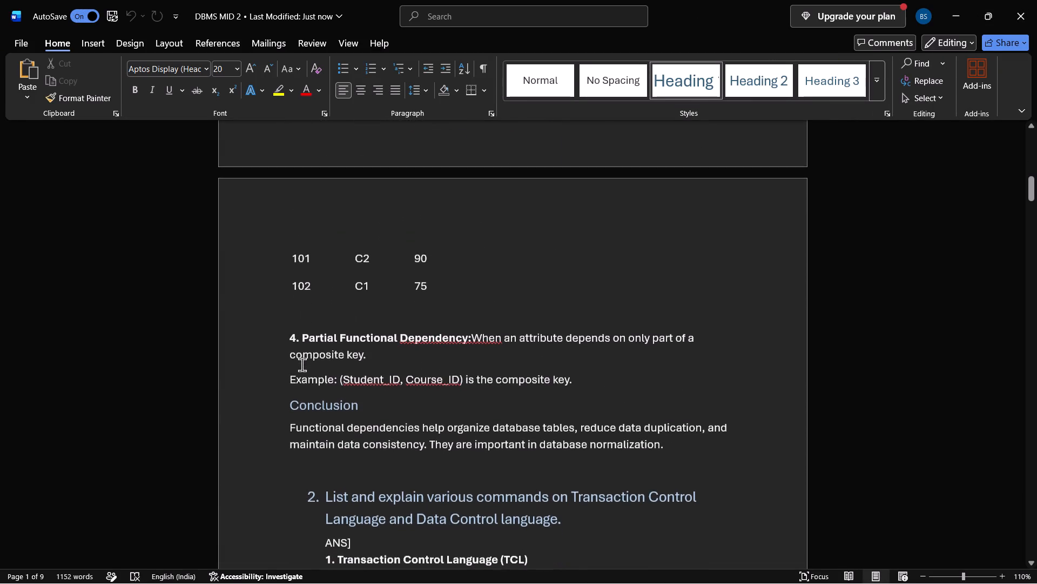
scroll(302, 364, down, 10)
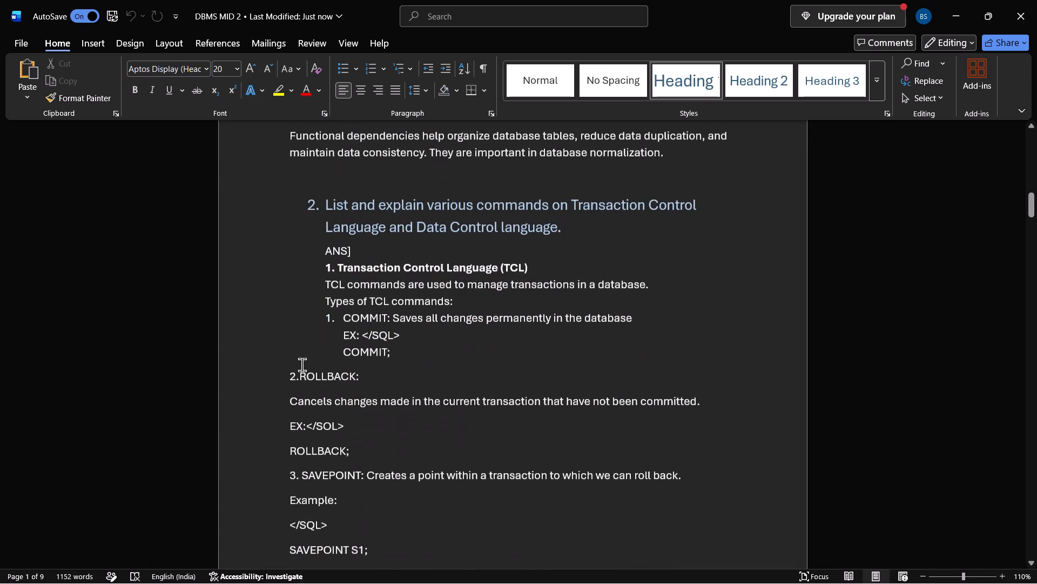
Read through question 2's answer, checking the Transaction Control Language and Data Control Language commands and their examples.
scroll(302, 364, down, 1)
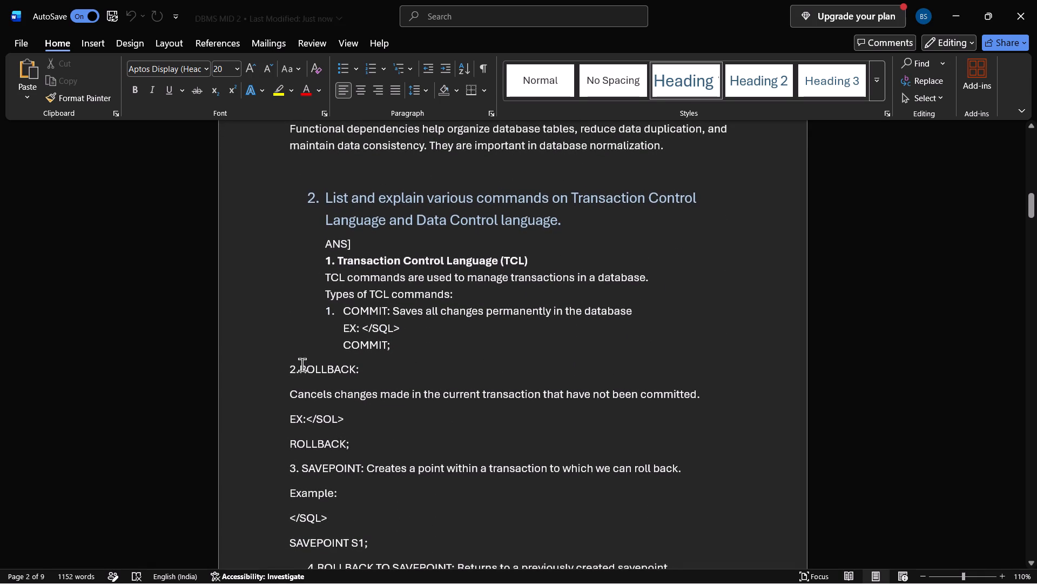
scroll(302, 364, up, 1)
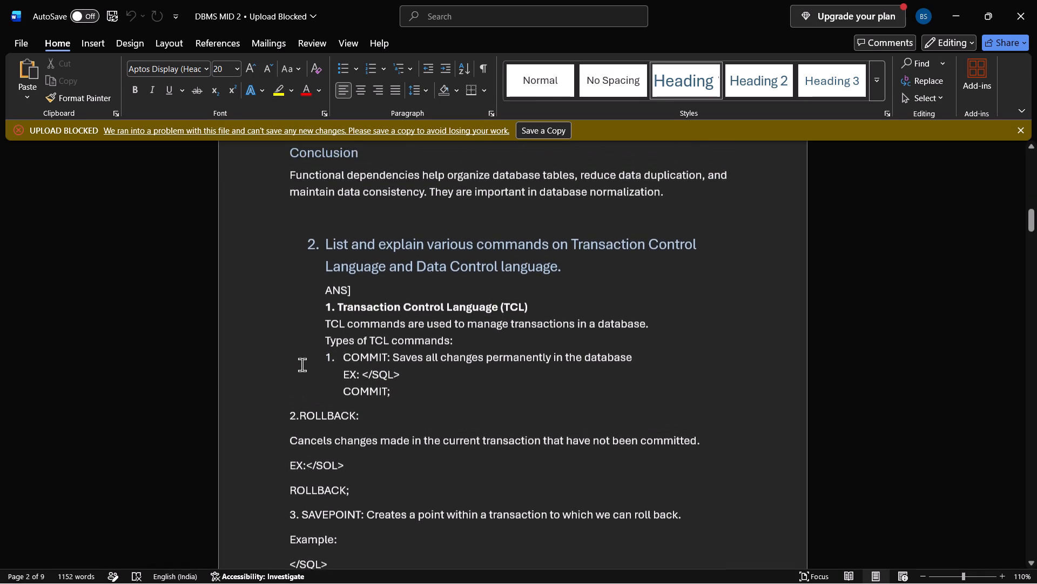
scroll(302, 364, up, 1)
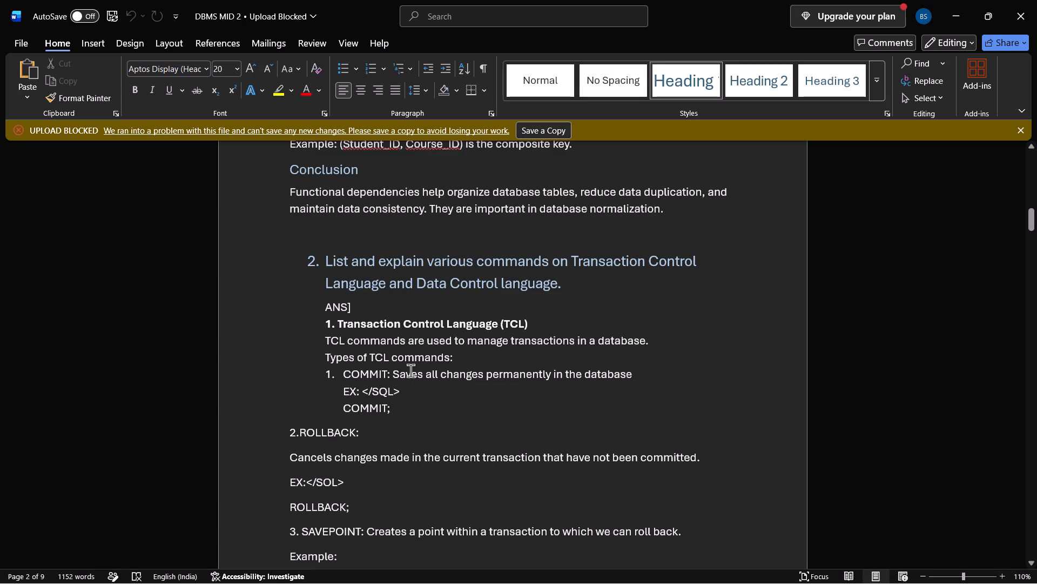
scroll(410, 370, down, 7)
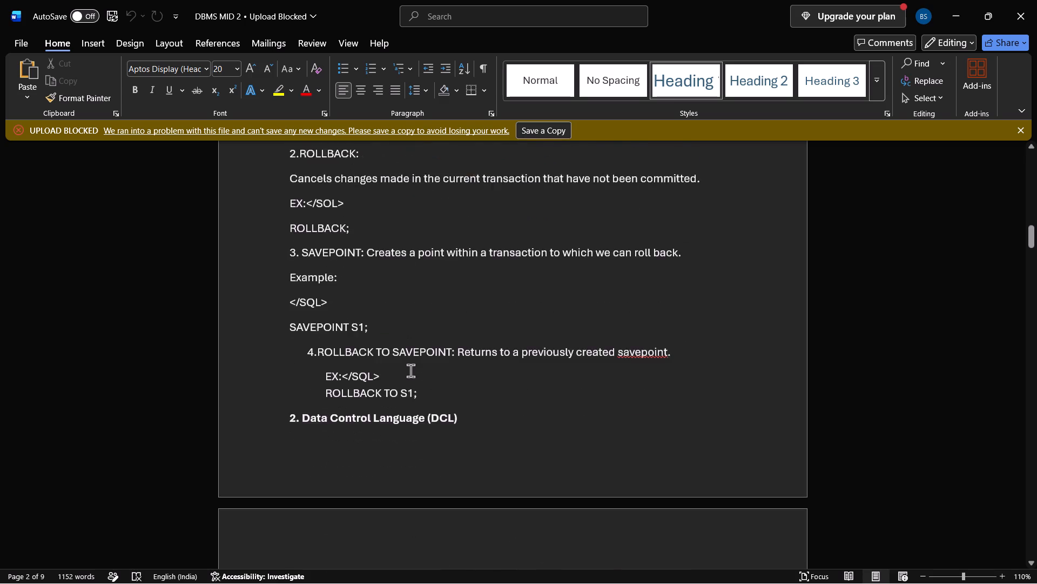
scroll(410, 370, down, 6)
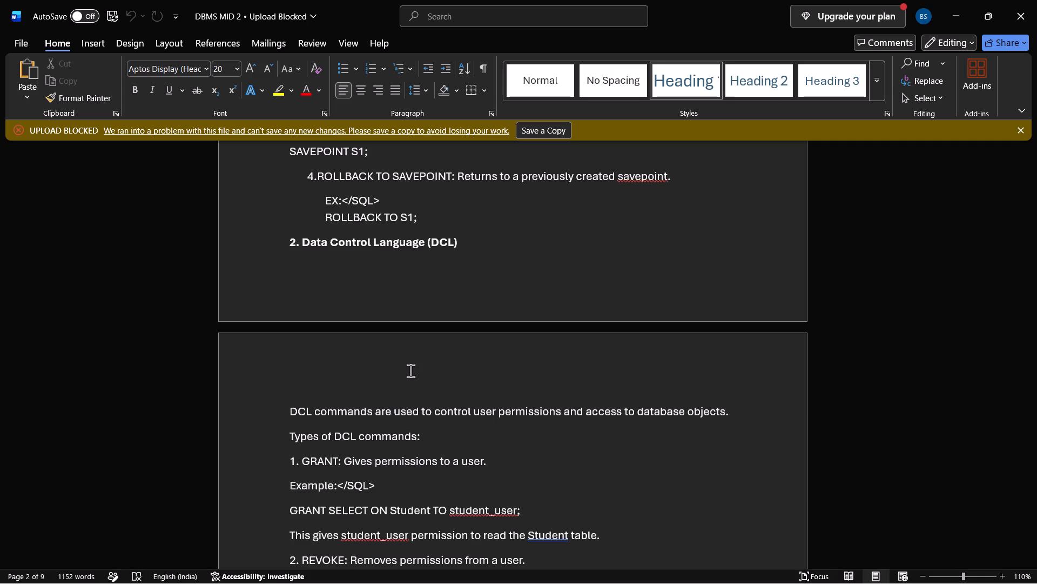
scroll(410, 370, down, 2)
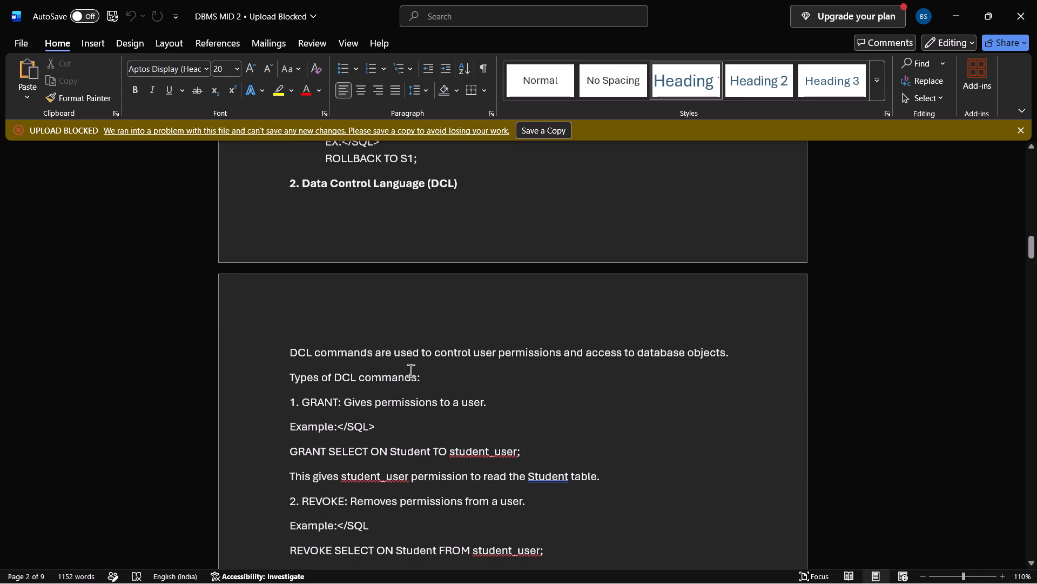
scroll(410, 370, up, 4)
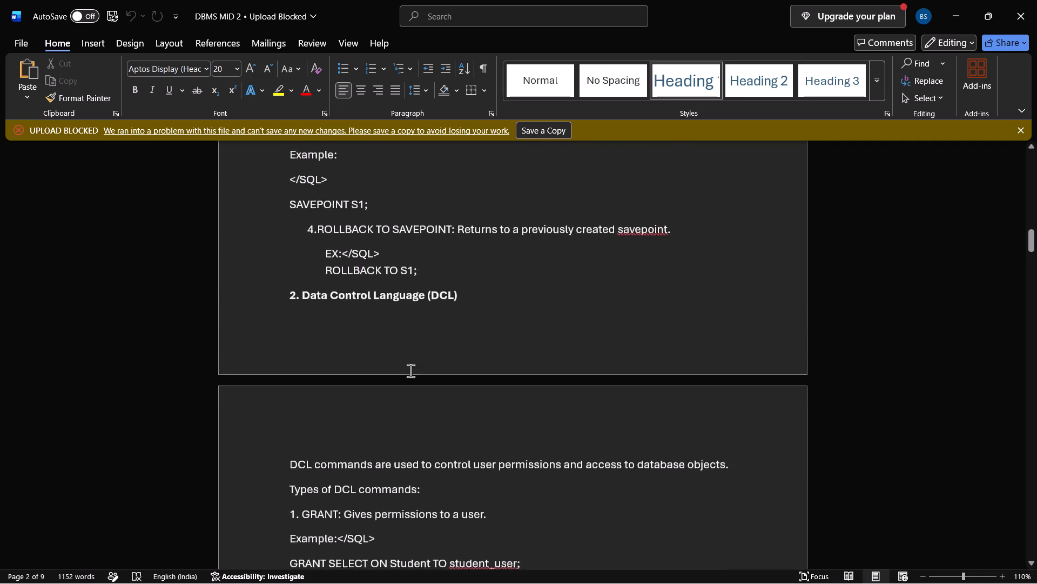
scroll(410, 370, up, 3)
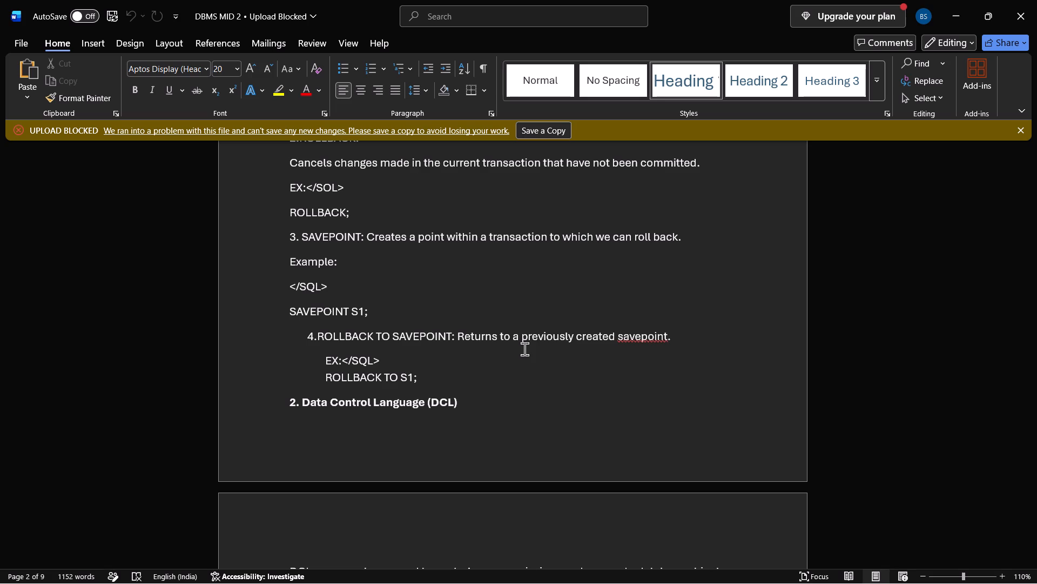
scroll(524, 349, up, 1)
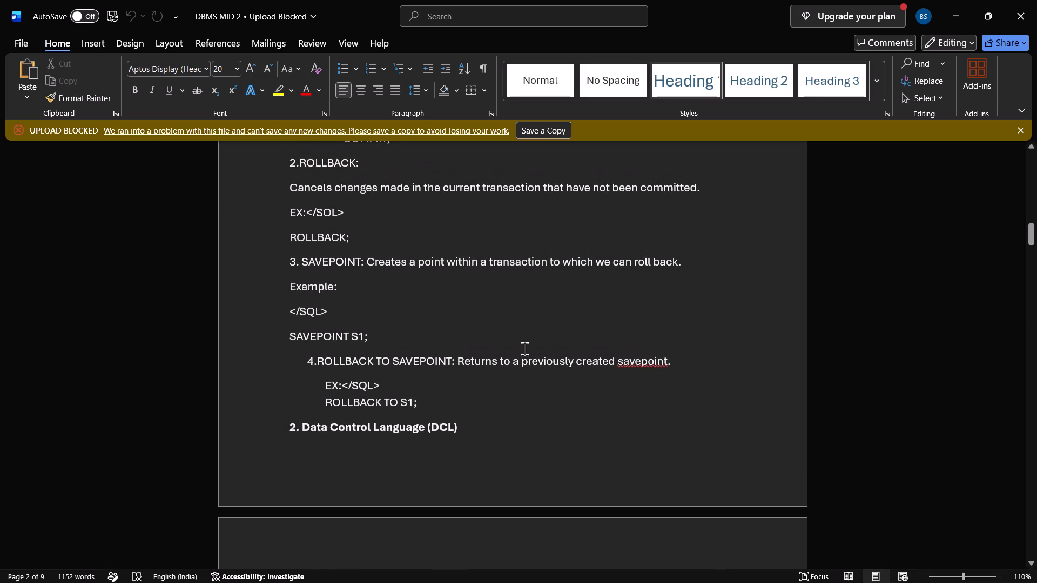
scroll(524, 349, up, 5)
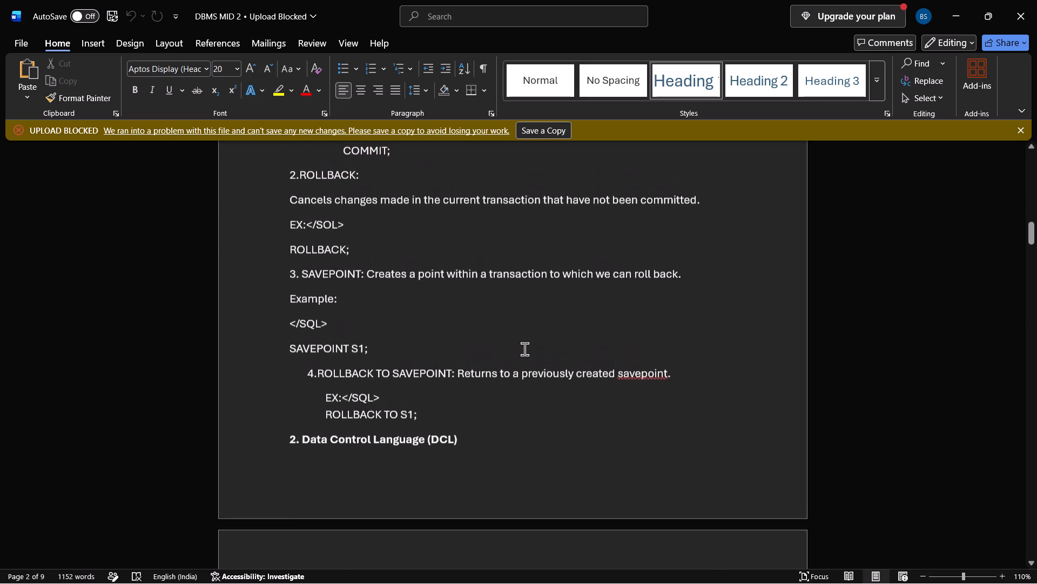
scroll(524, 349, up, 7)
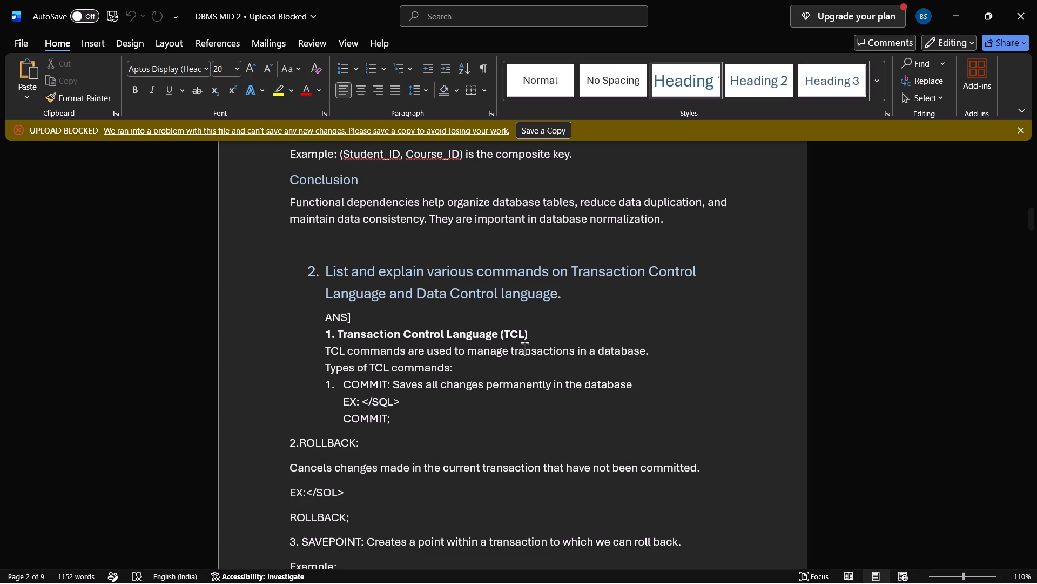
scroll(524, 349, down, 2)
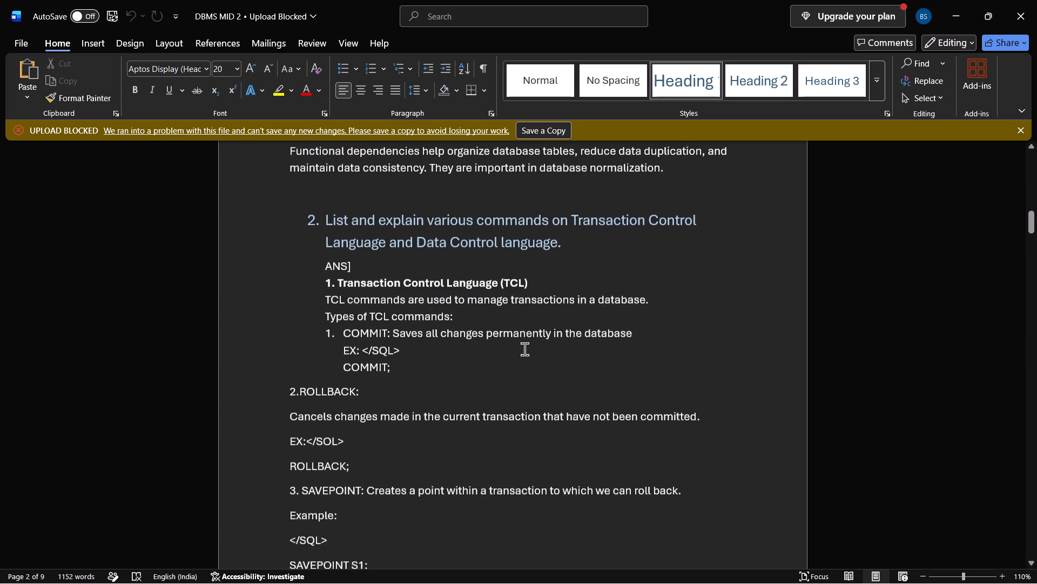
scroll(524, 349, down, 5)
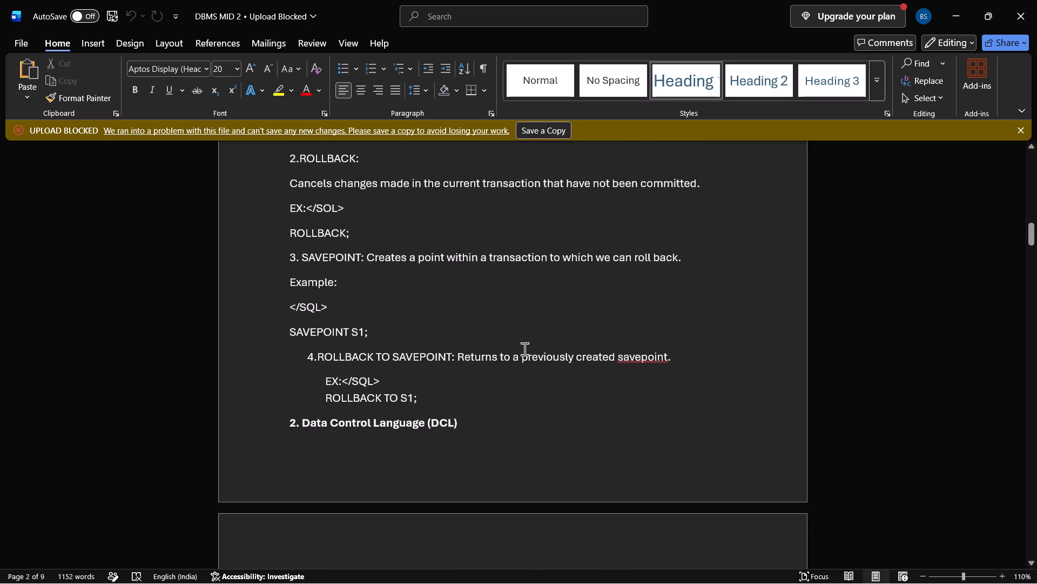
scroll(524, 349, down, 2)
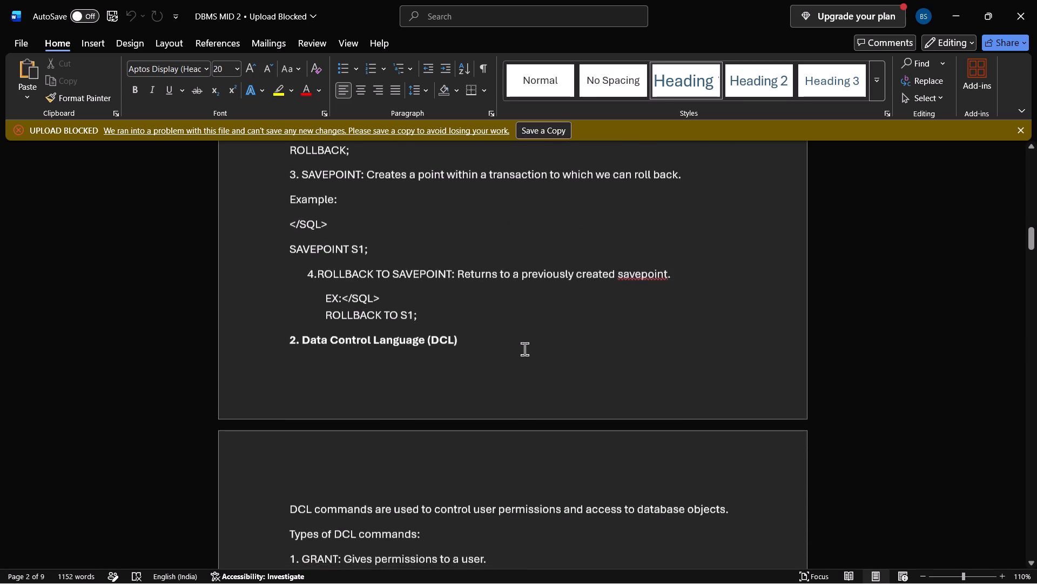
scroll(524, 349, down, 3)
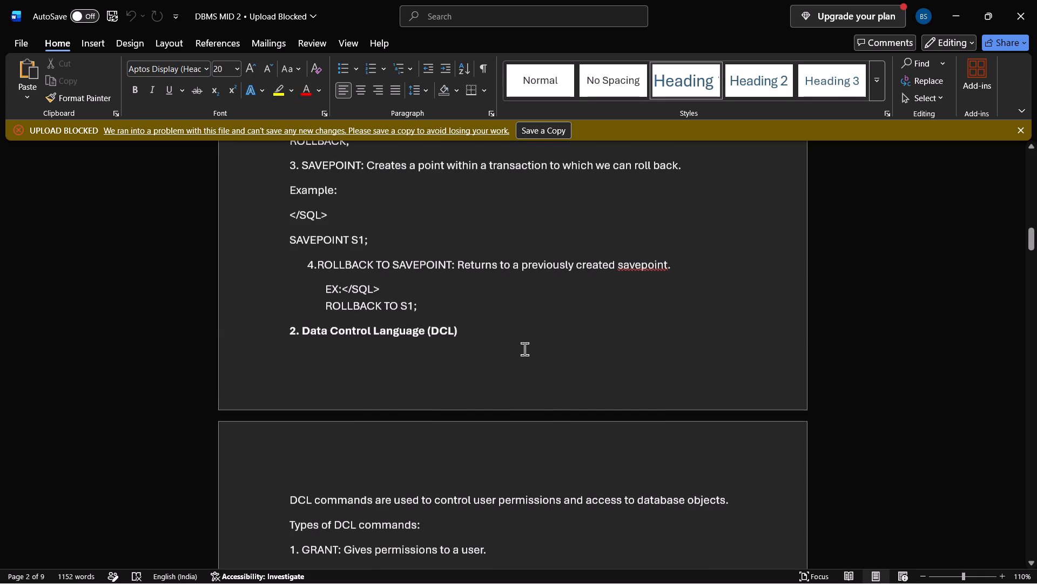
scroll(524, 349, down, 6)
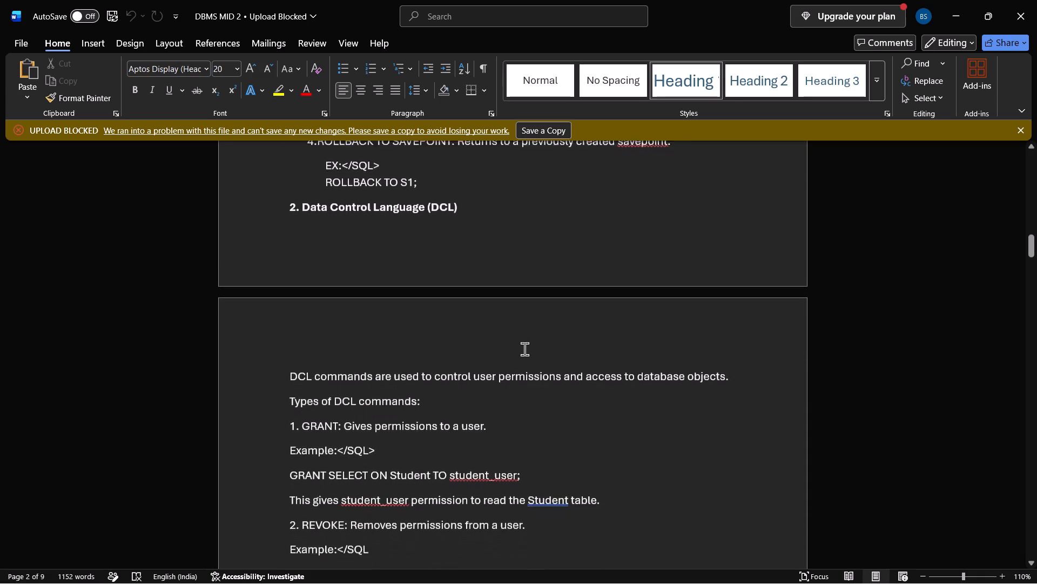
Delete the line "This gives student_user permission to read the Student table." below the GRANT example in question 2's answer.
scroll(524, 349, down, 1)
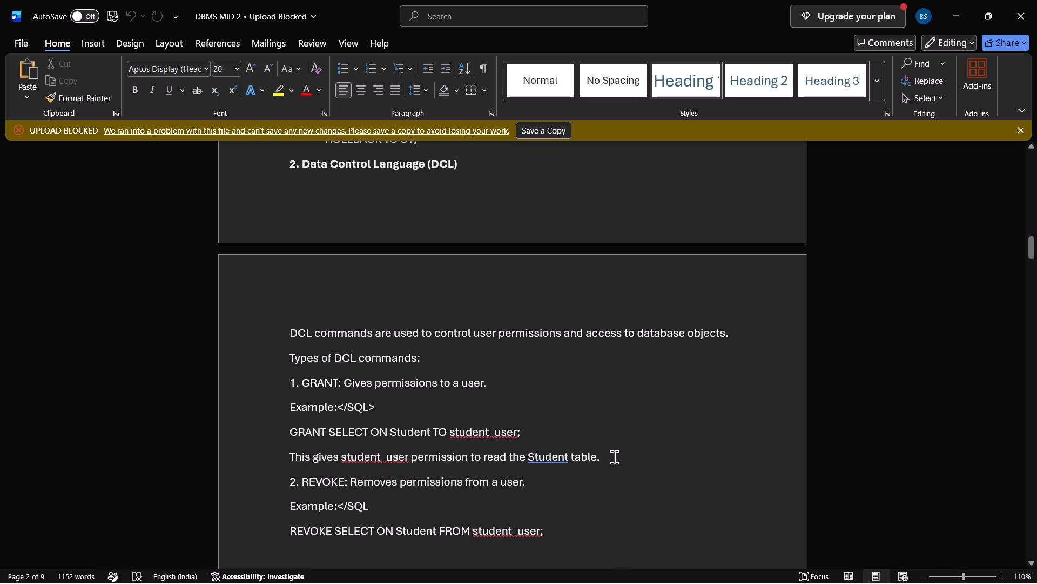
drag(628, 456, 521, 471)
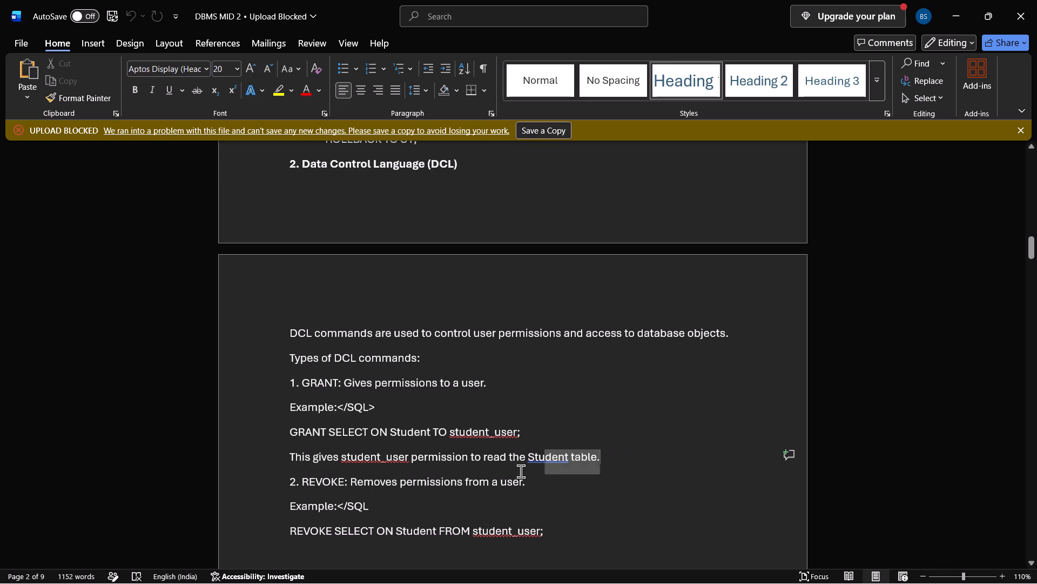
drag(521, 471, 287, 456)
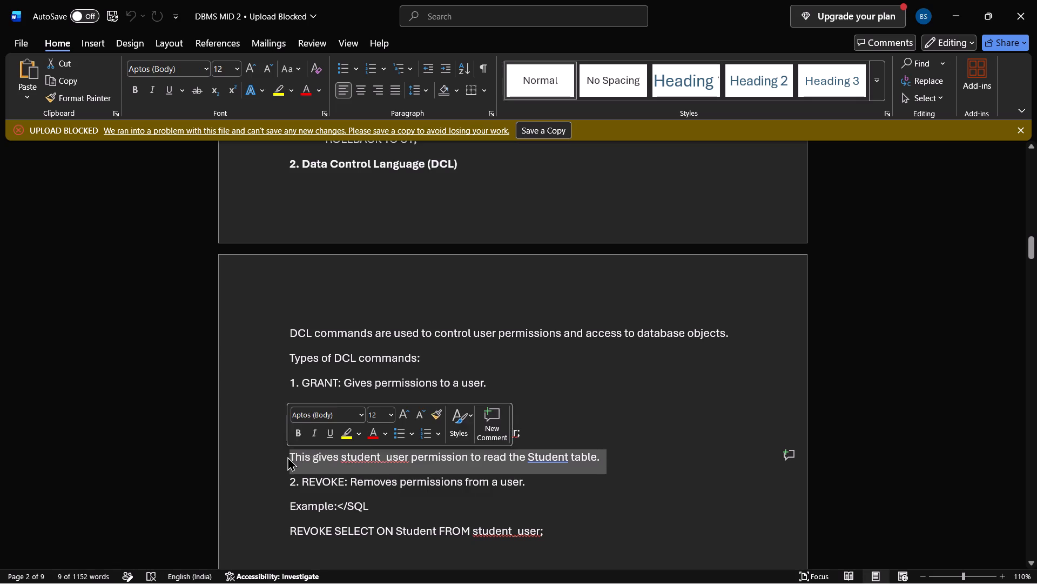
key(BackSpace)
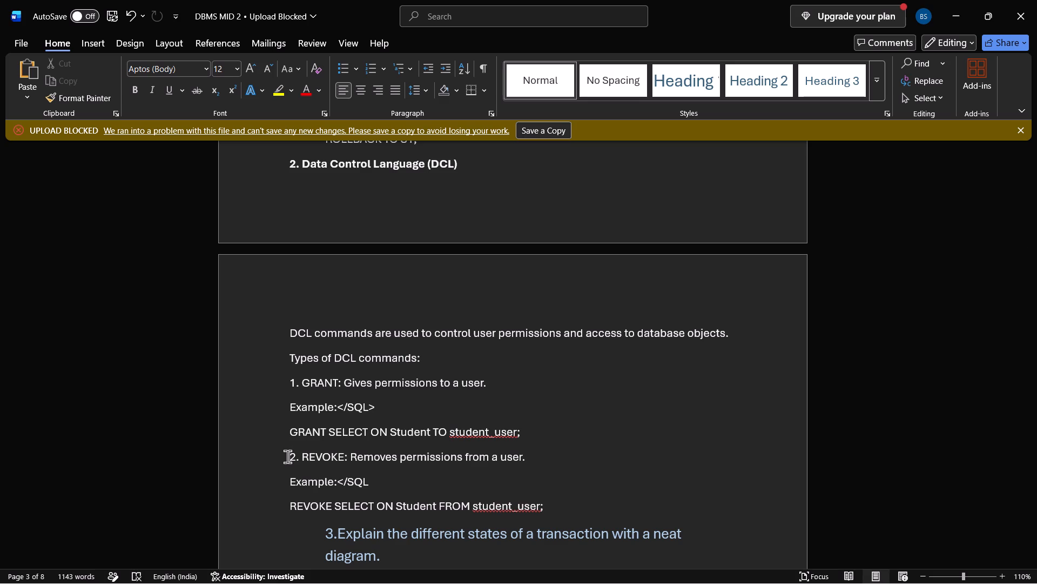
Review question 3's answer, reading the States of a Transaction explanations alongside the transaction state diagram.
scroll(287, 456, down, 3)
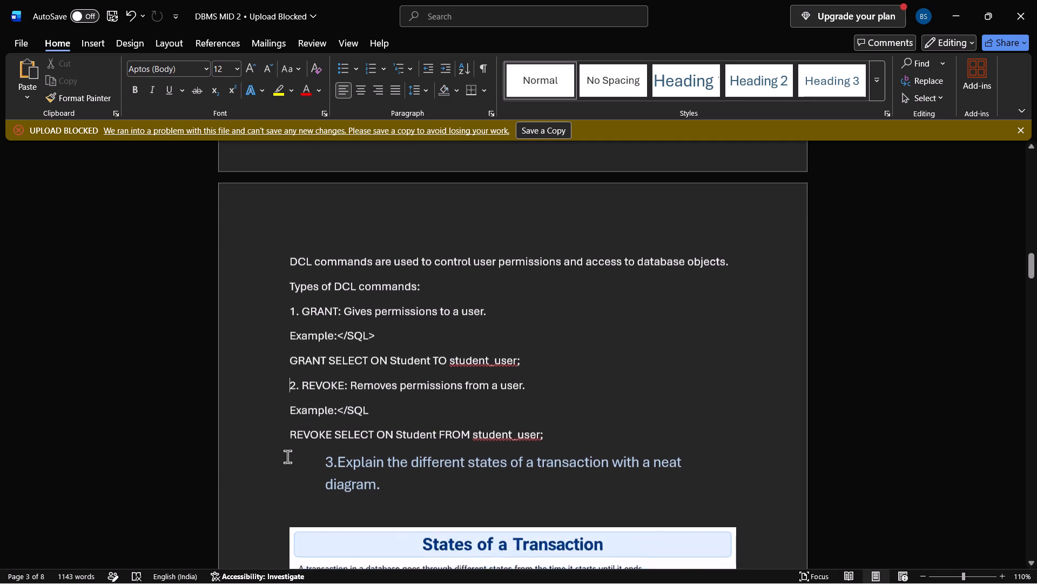
scroll(287, 456, down, 7)
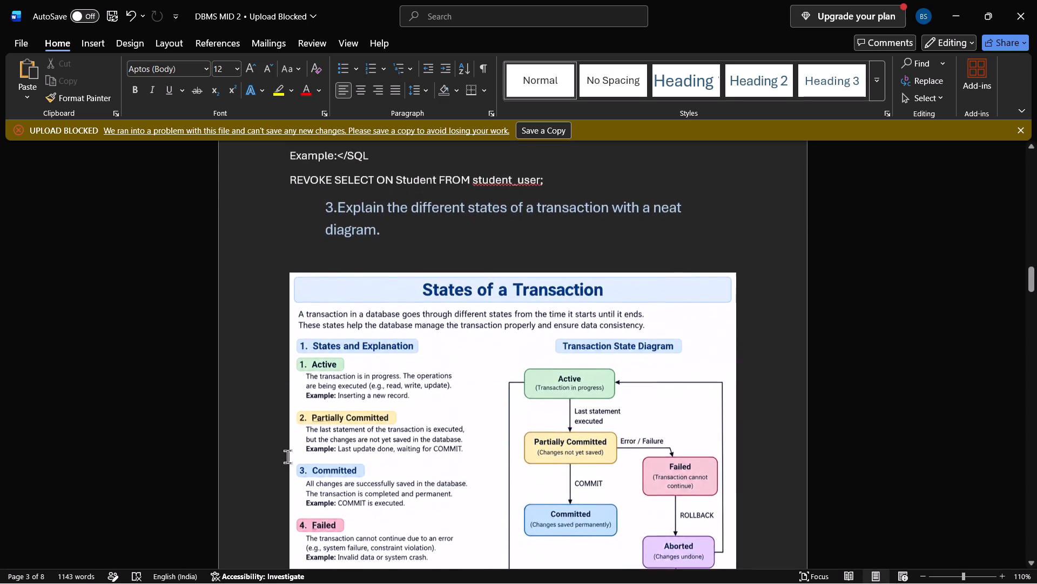
scroll(287, 456, down, 1)
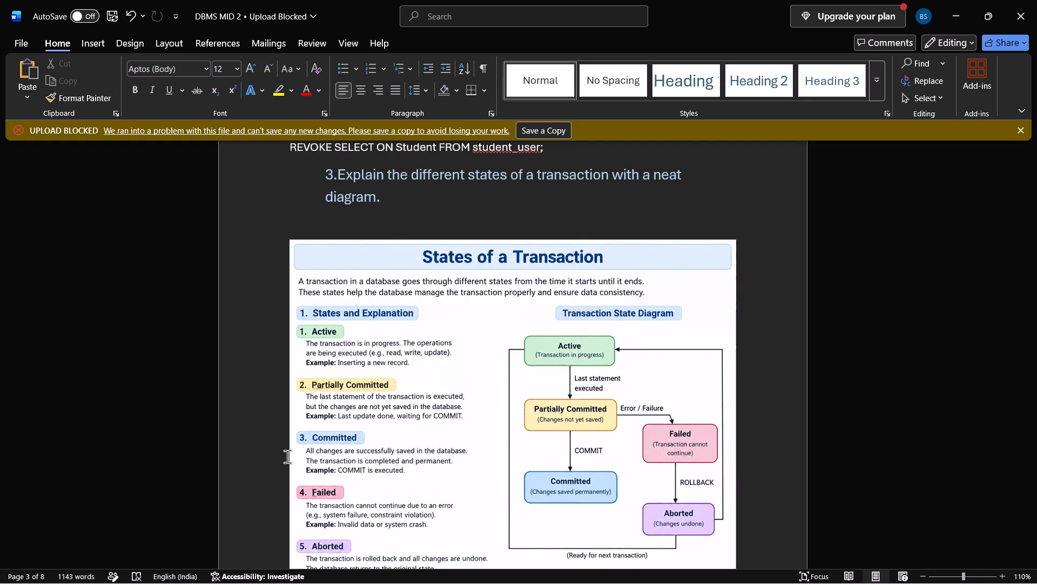
scroll(287, 456, down, 3)
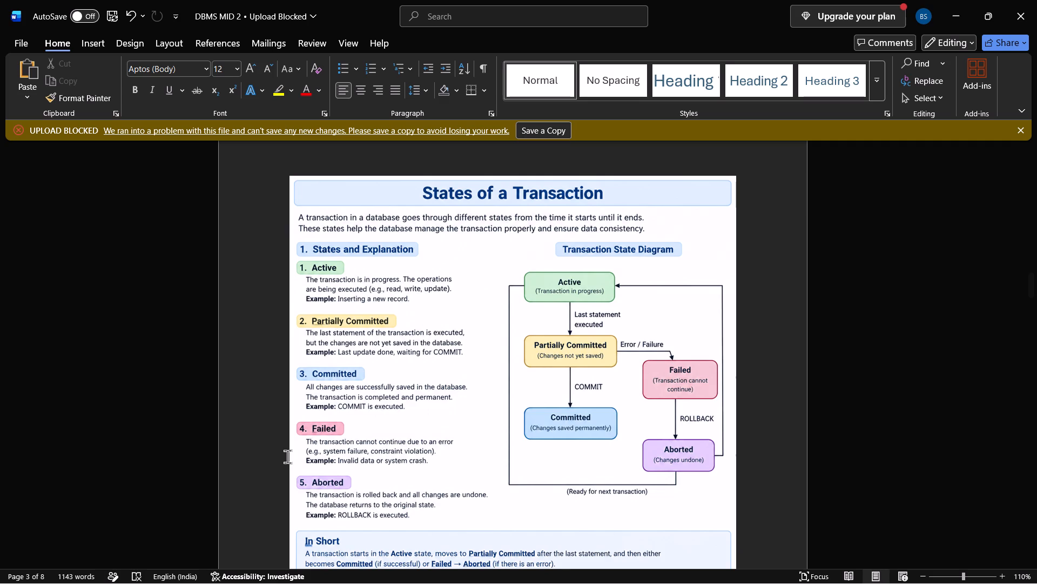
scroll(287, 456, down, 7)
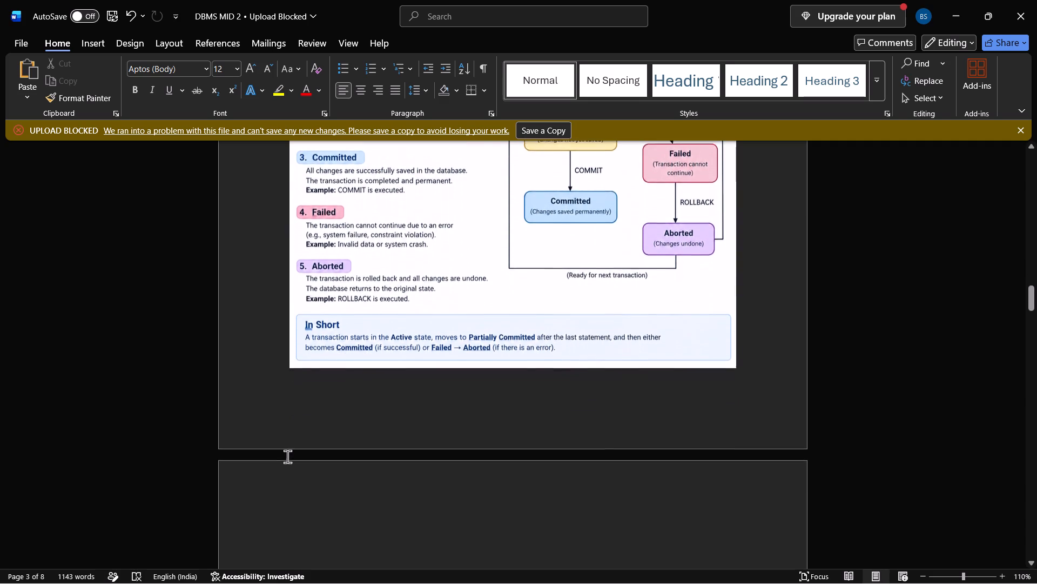
Read through the answers to questions 4 and 5 on serial and non-serial schedules and interleaved execution anomalies.
scroll(287, 456, down, 6)
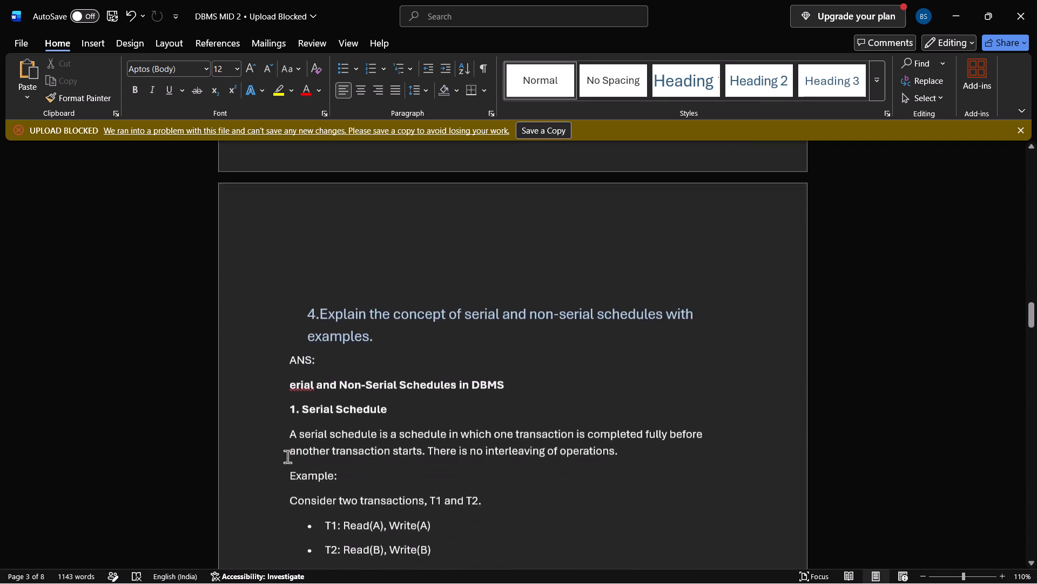
scroll(287, 456, down, 5)
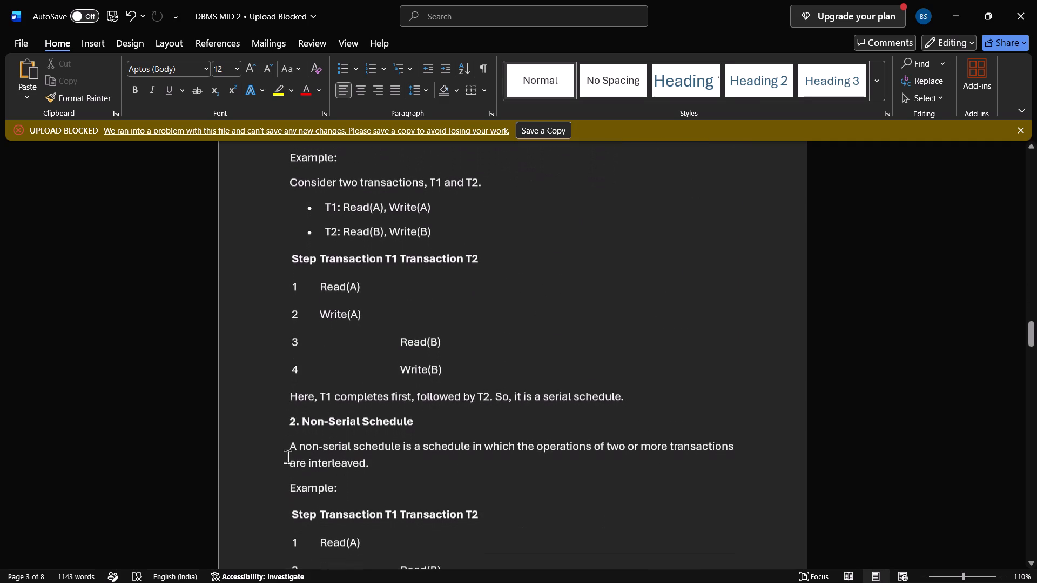
scroll(287, 456, down, 8)
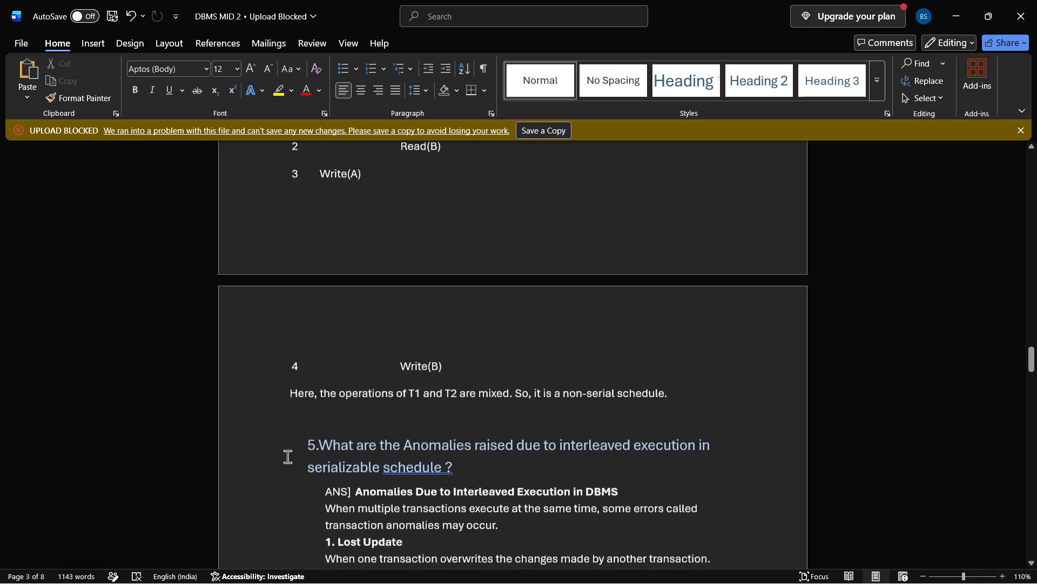
scroll(287, 456, down, 2)
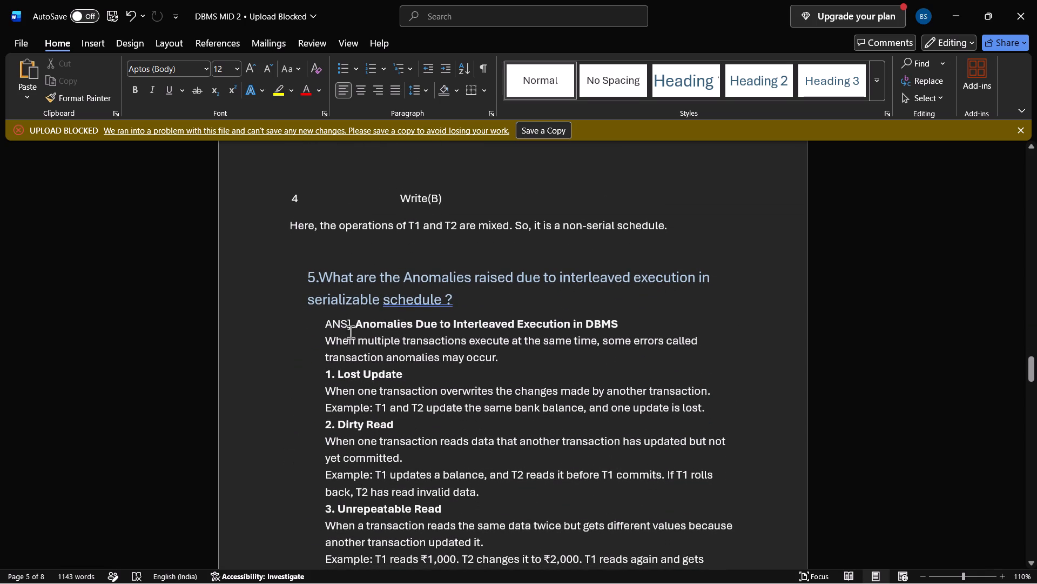
scroll(368, 458, down, 4)
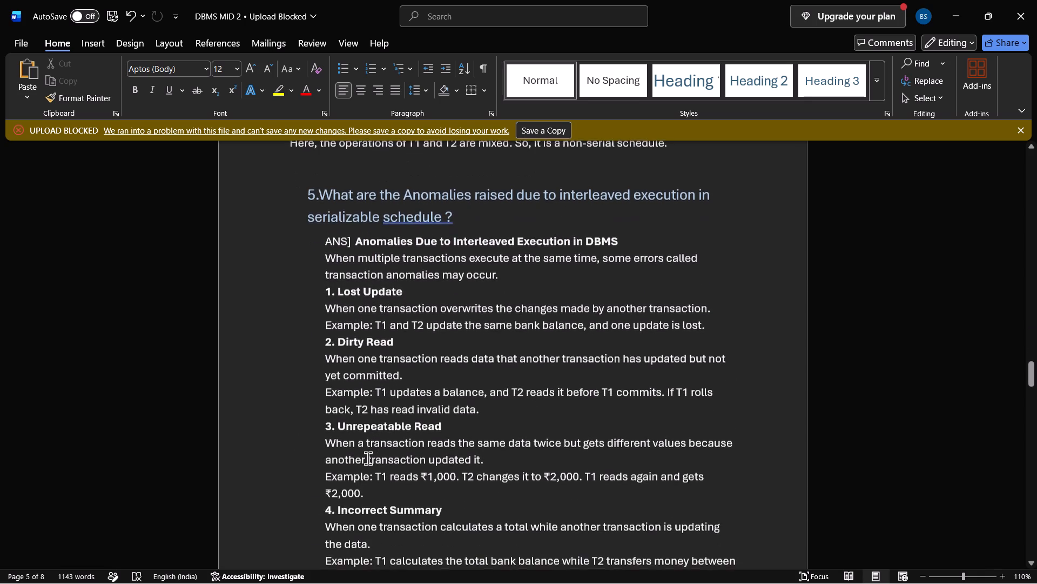
scroll(368, 458, down, 5)
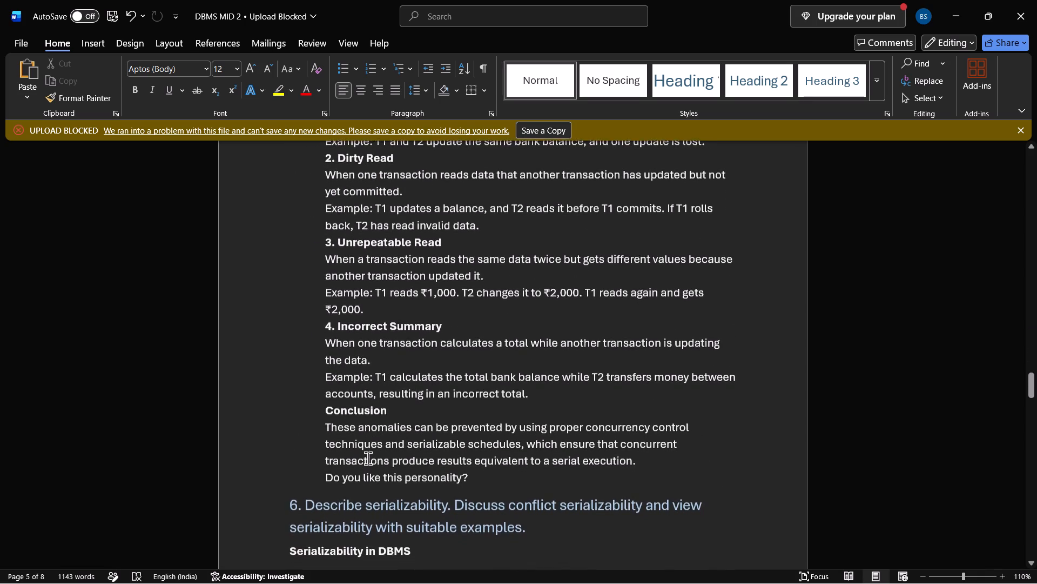
Skim the answers from question 6's serializability through timestamp-based protocols to file organization, and return to the document's title.
scroll(368, 458, down, 5)
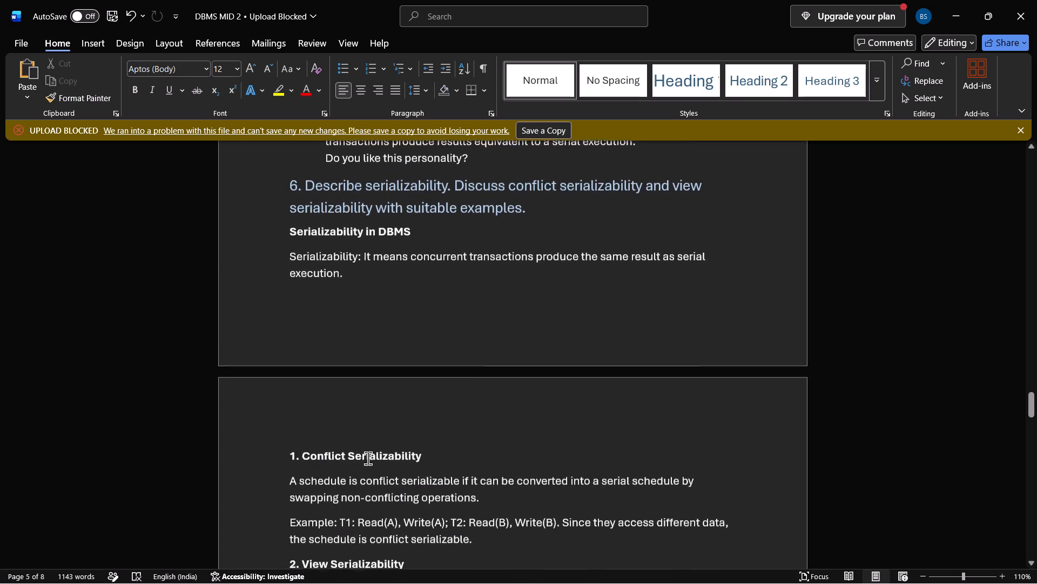
scroll(368, 458, down, 6)
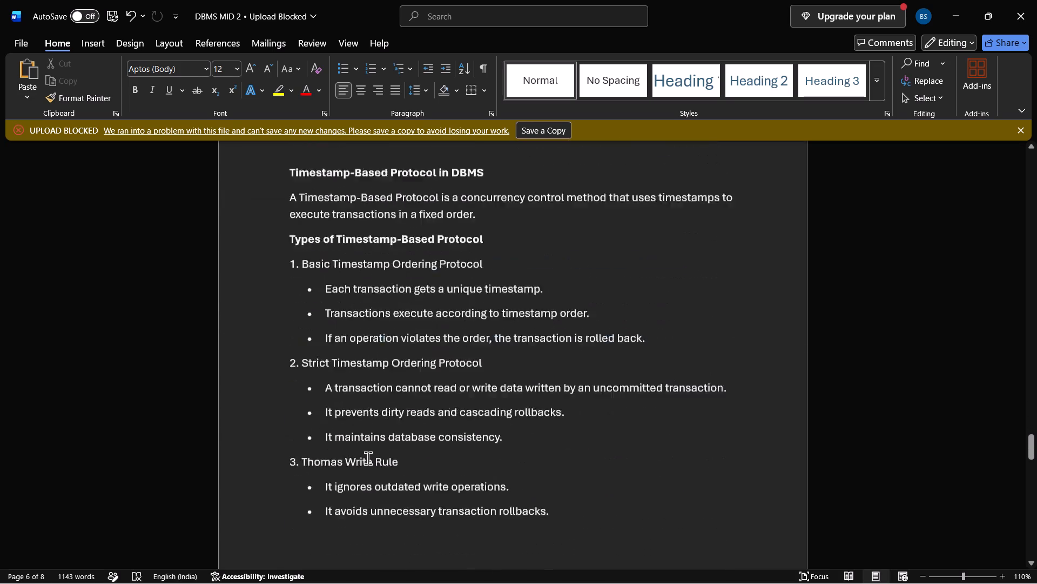
scroll(368, 458, down, 7)
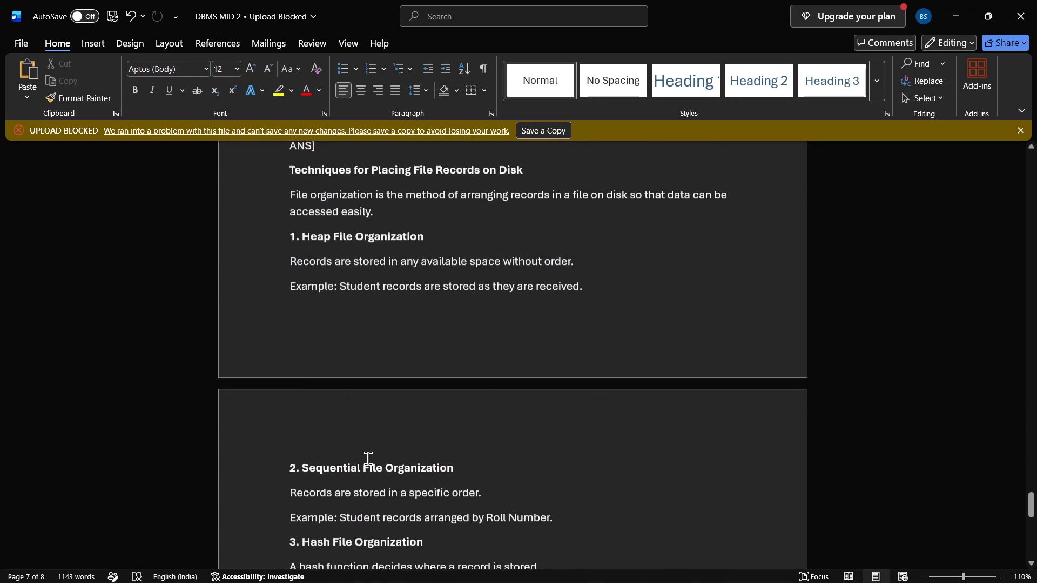
scroll(368, 458, up, 11)
scroll(368, 458, up, 15)
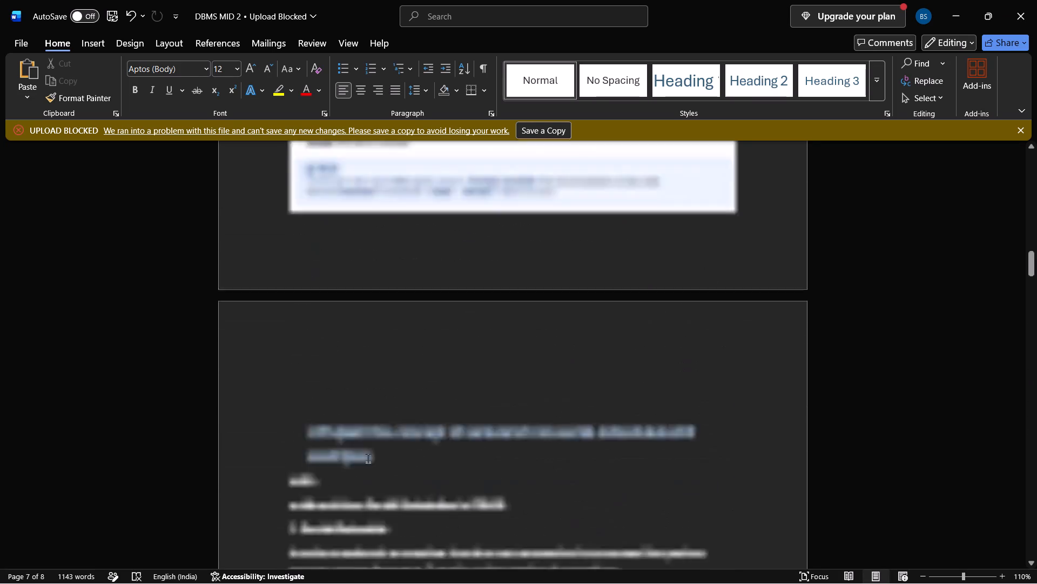
scroll(368, 458, up, 3)
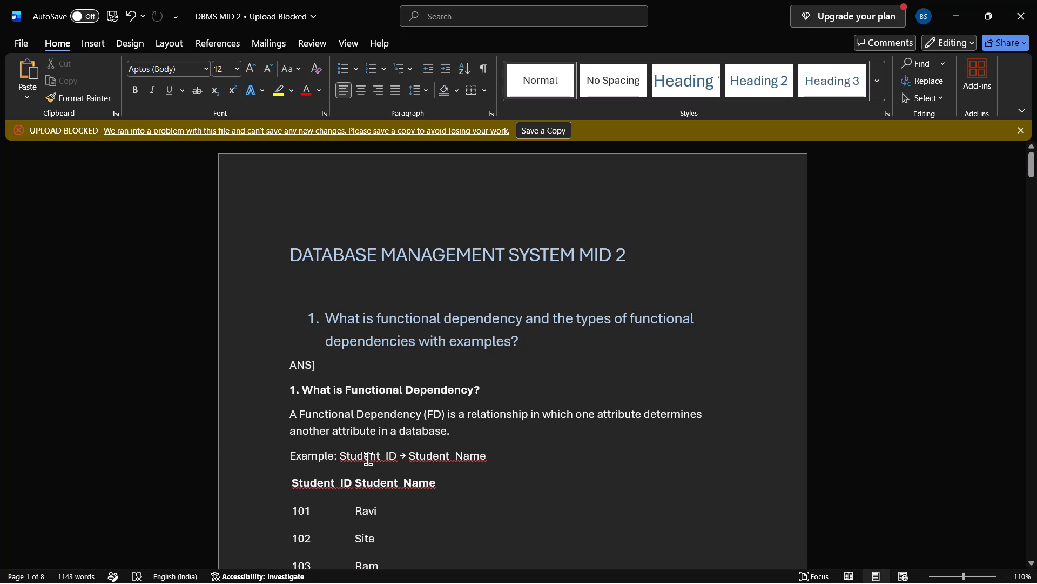
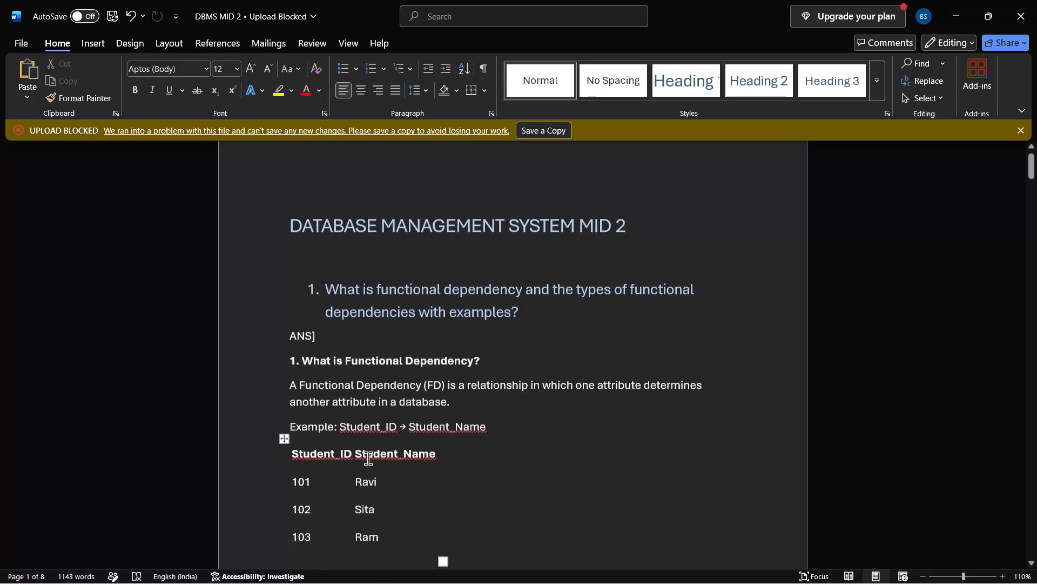
Review question 1's answer again, from the functional dependency definition and example table through the types of functional dependencies.
scroll(368, 458, down, 2)
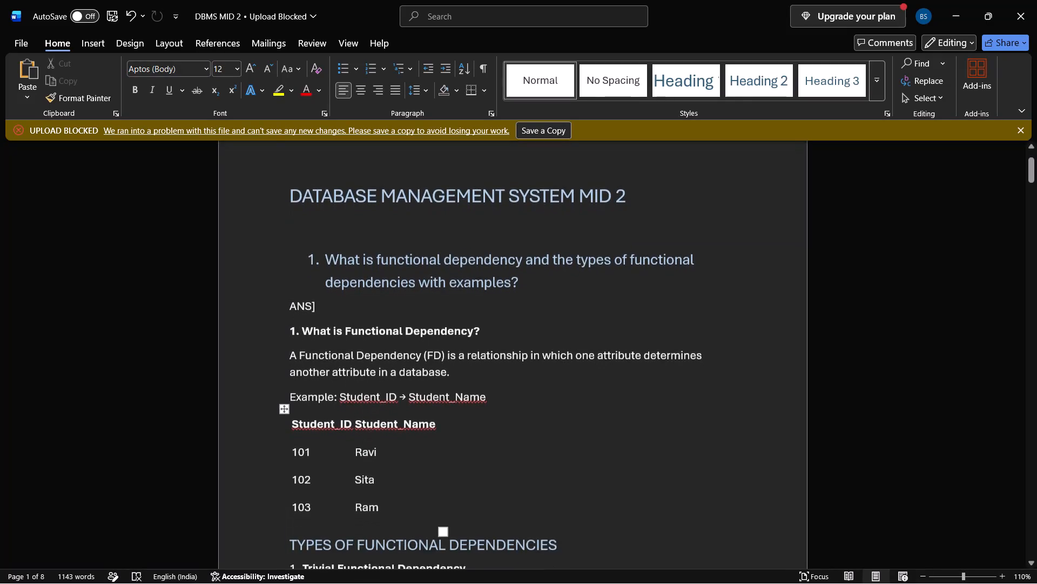
scroll(368, 458, down, 3)
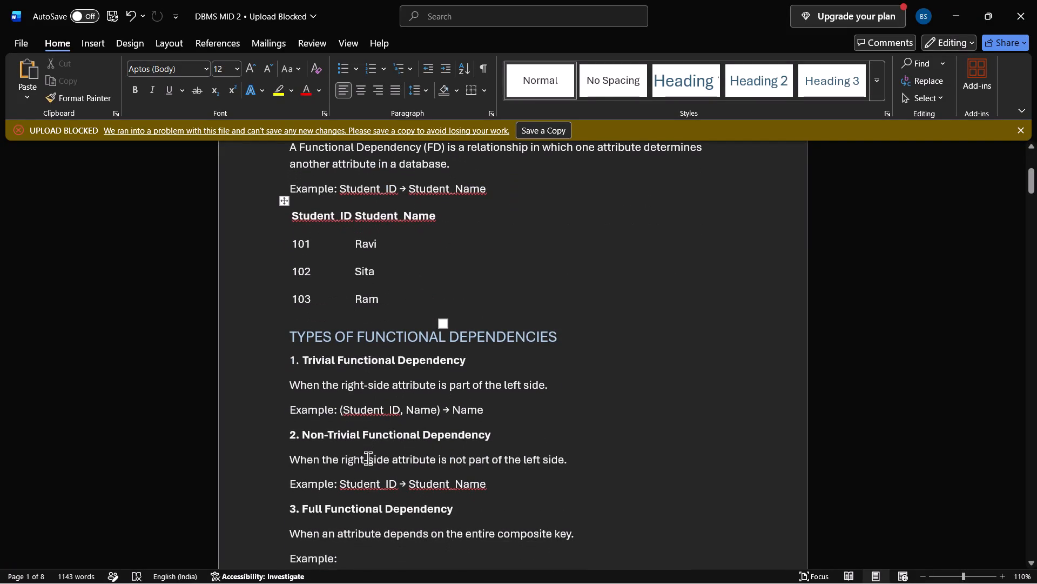
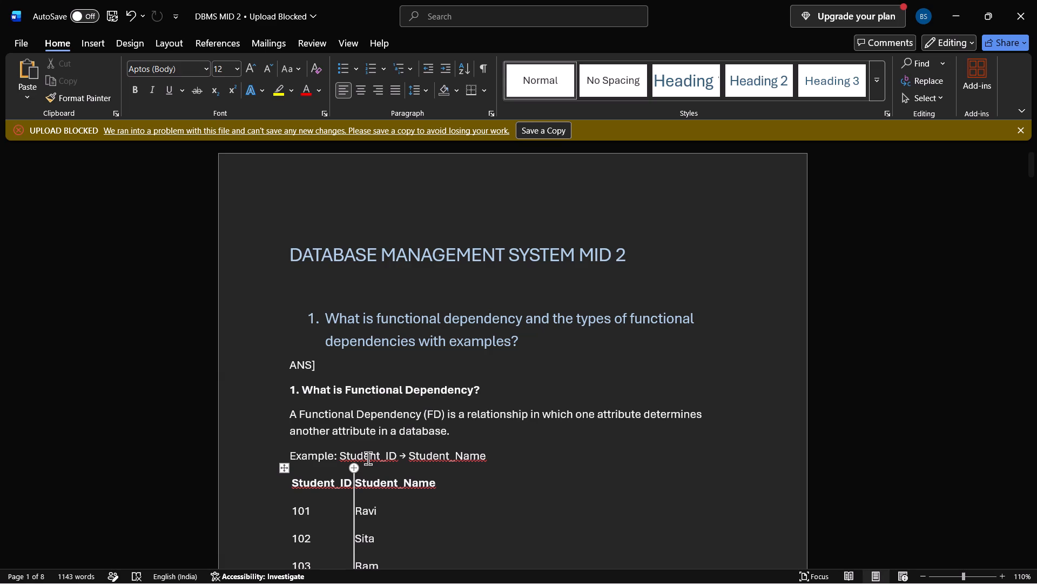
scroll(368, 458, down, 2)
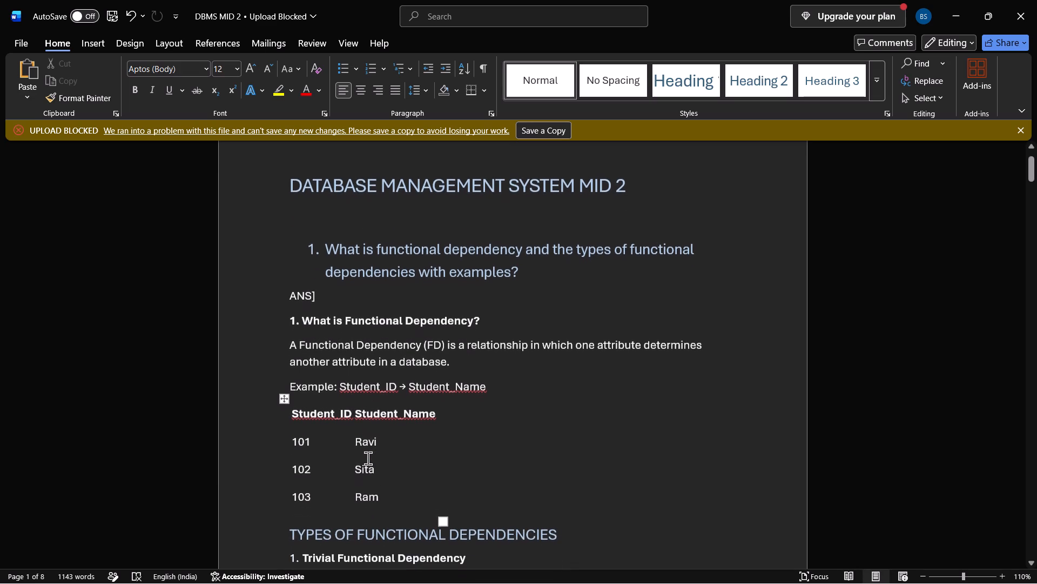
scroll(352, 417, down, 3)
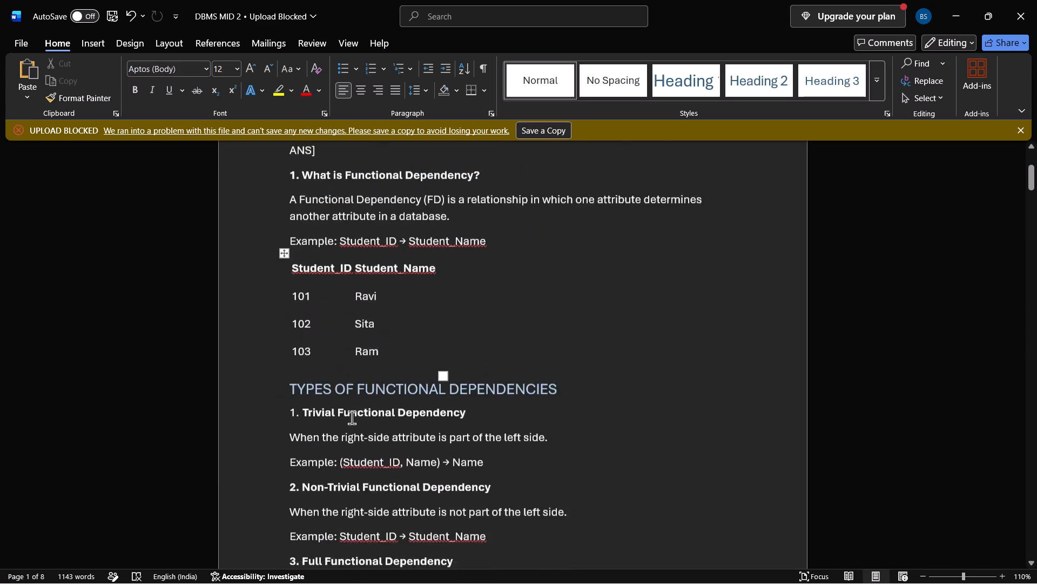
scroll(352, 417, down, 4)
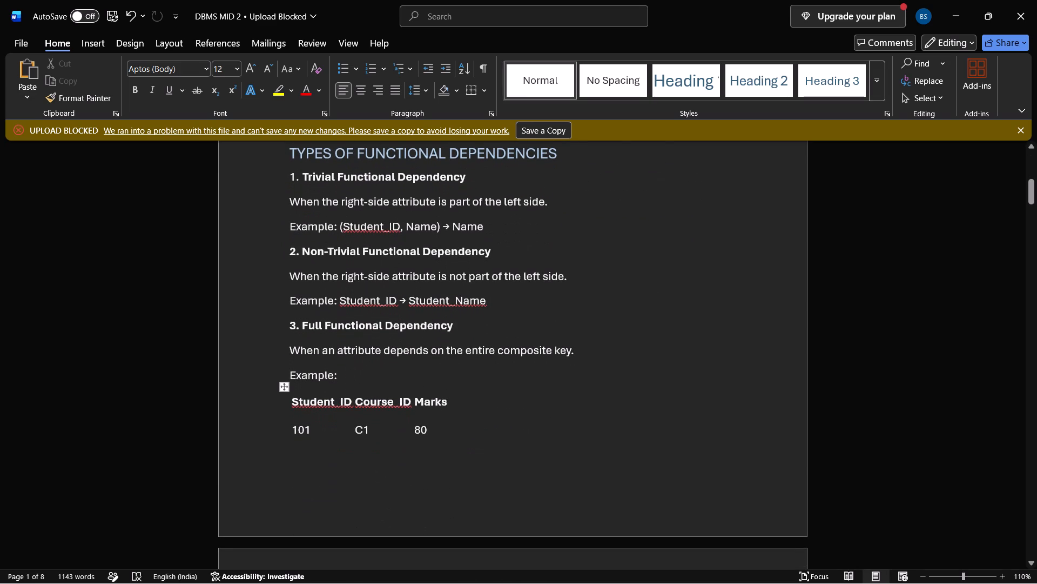
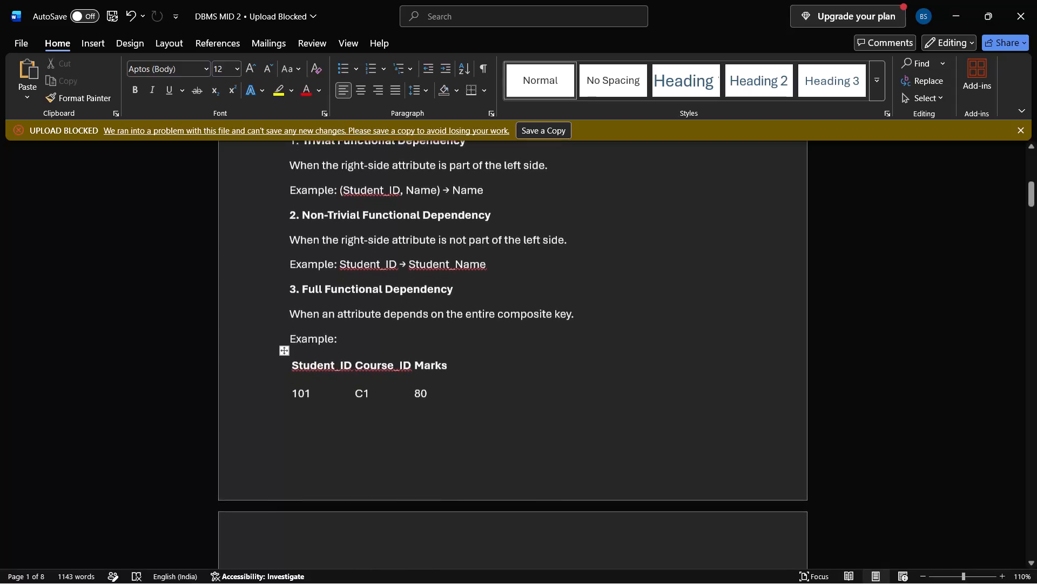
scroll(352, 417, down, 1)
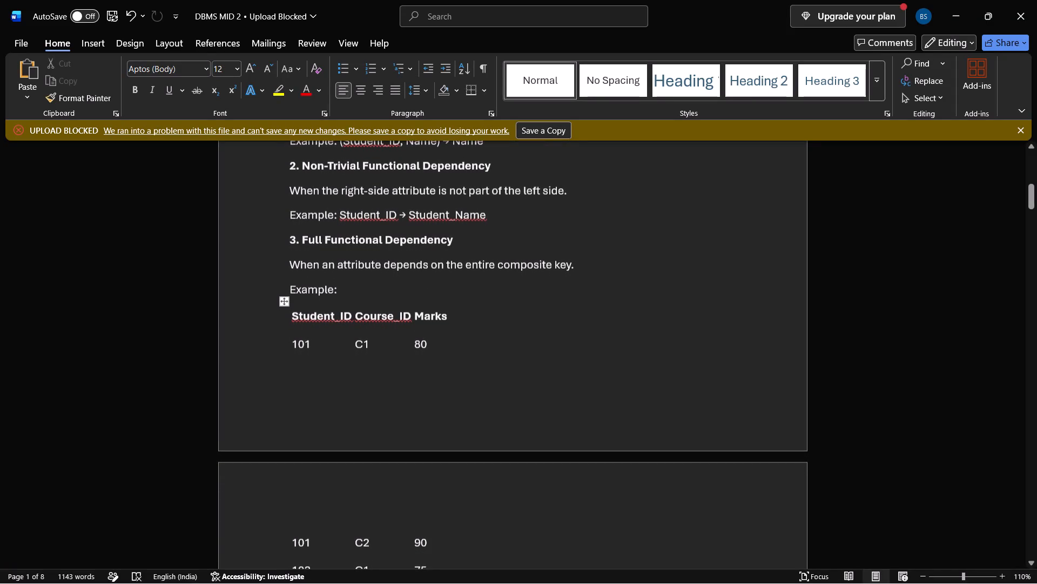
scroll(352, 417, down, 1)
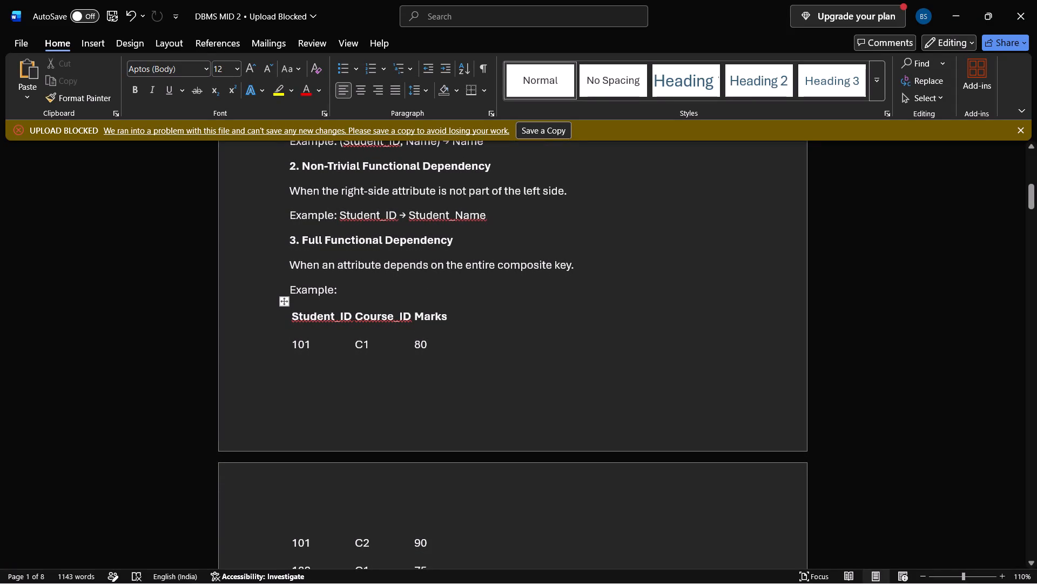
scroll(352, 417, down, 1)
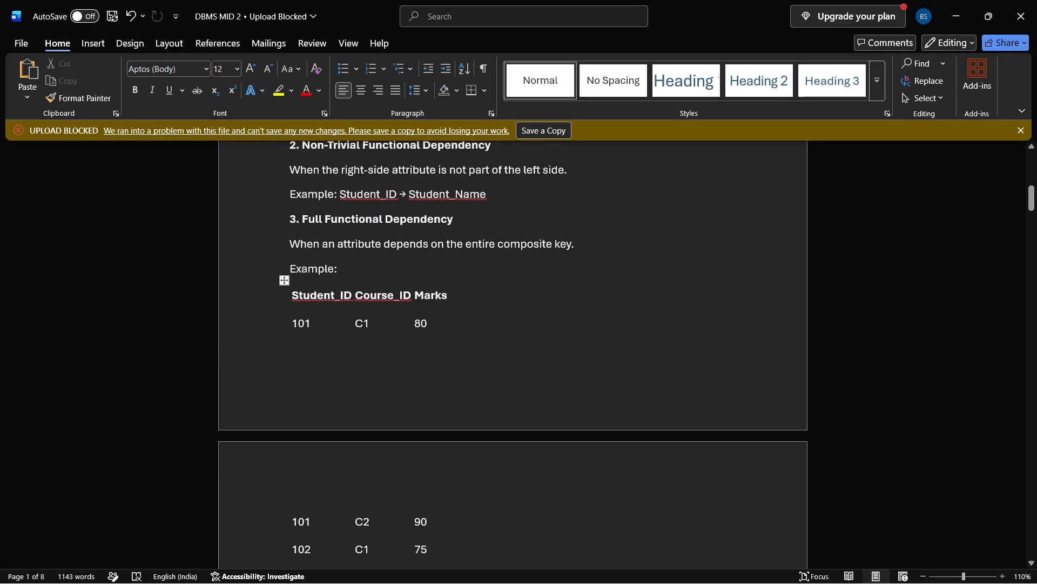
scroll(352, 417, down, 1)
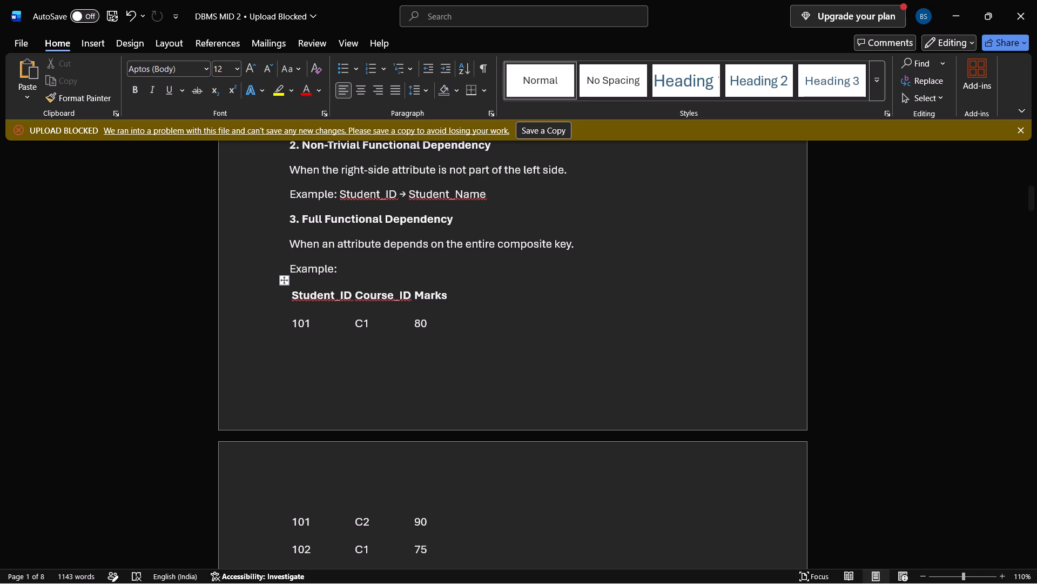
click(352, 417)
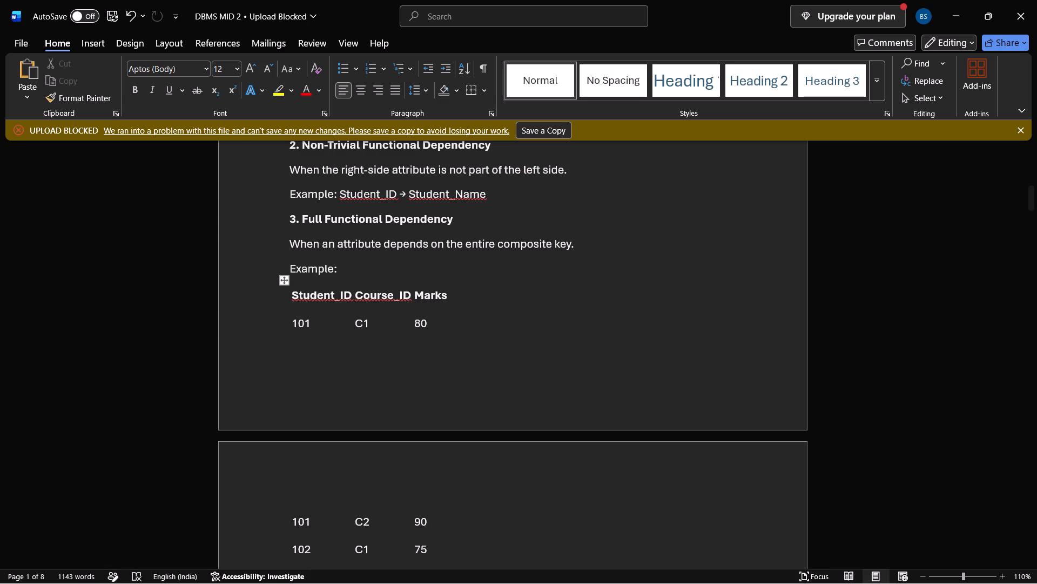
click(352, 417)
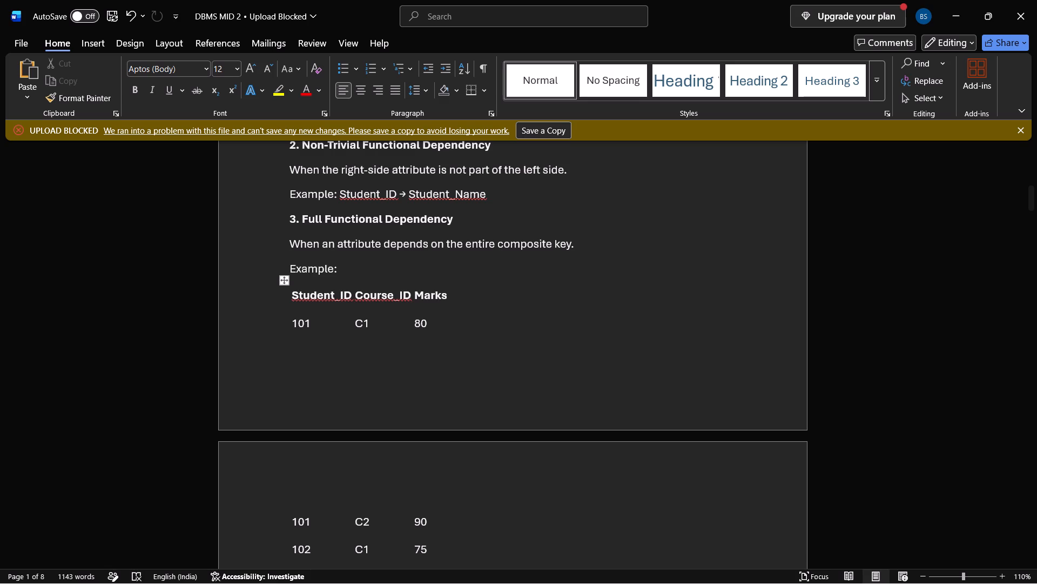
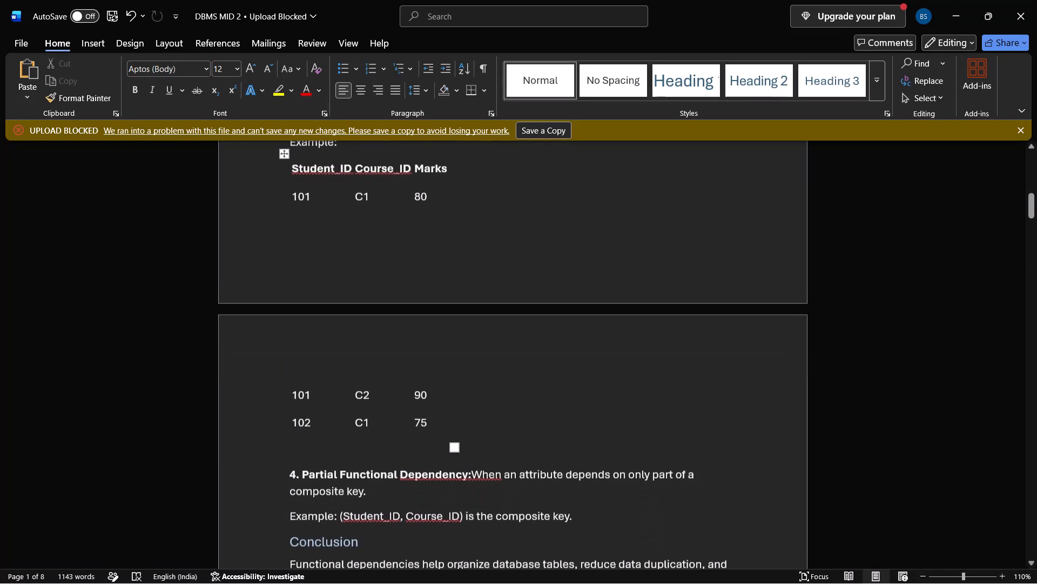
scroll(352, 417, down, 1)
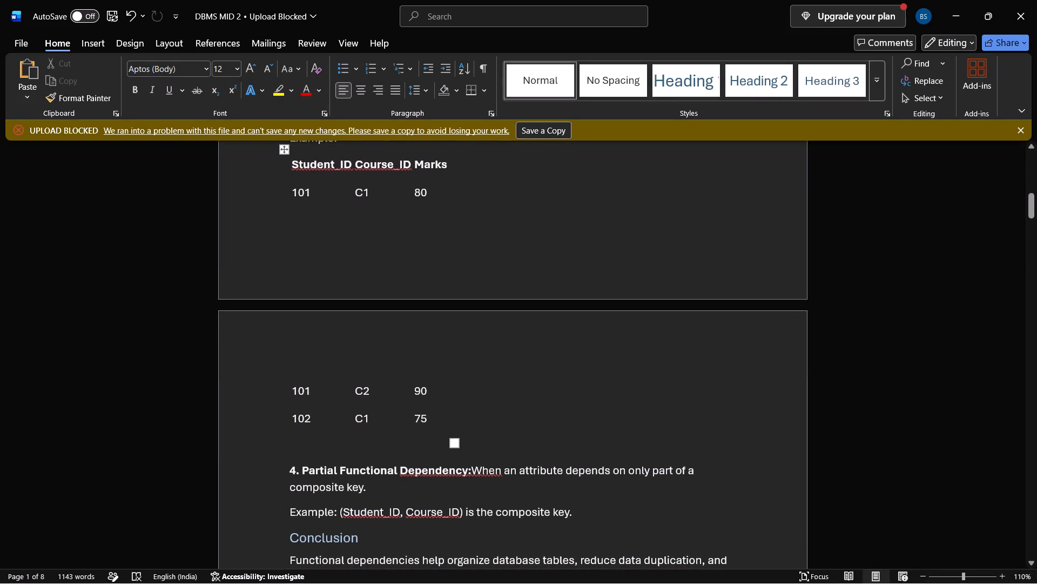
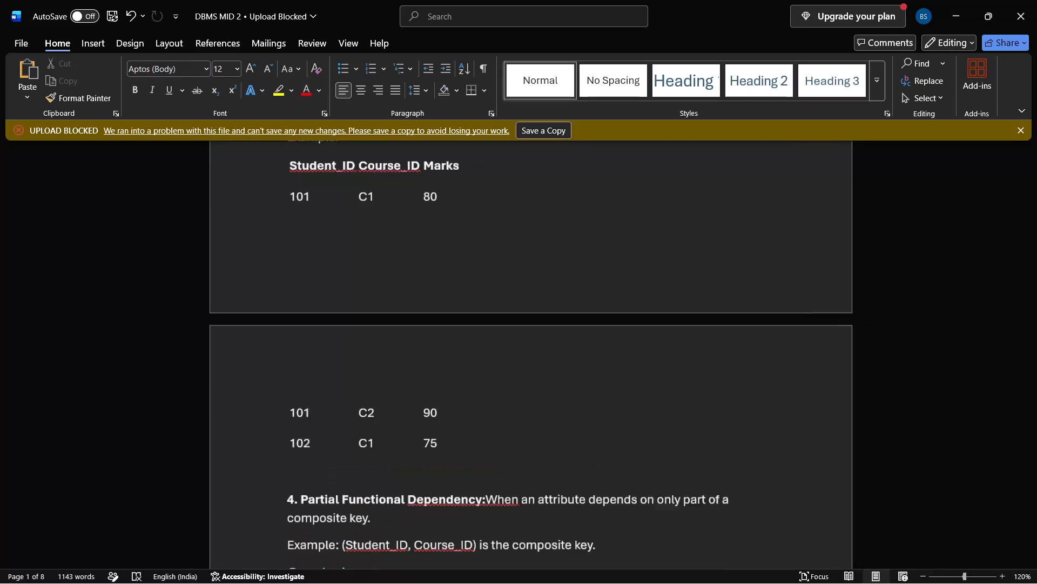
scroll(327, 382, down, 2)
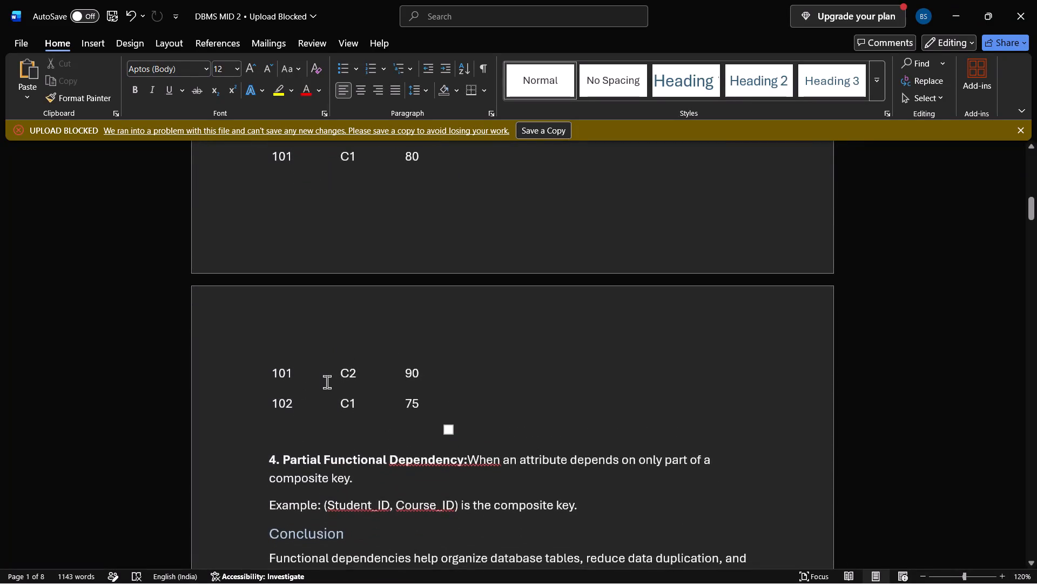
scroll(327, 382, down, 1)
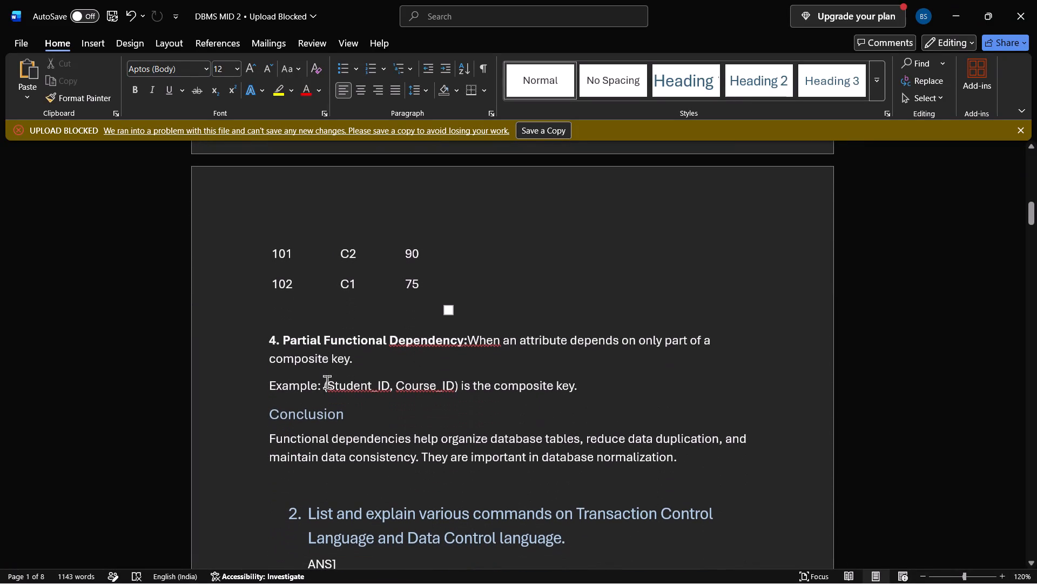
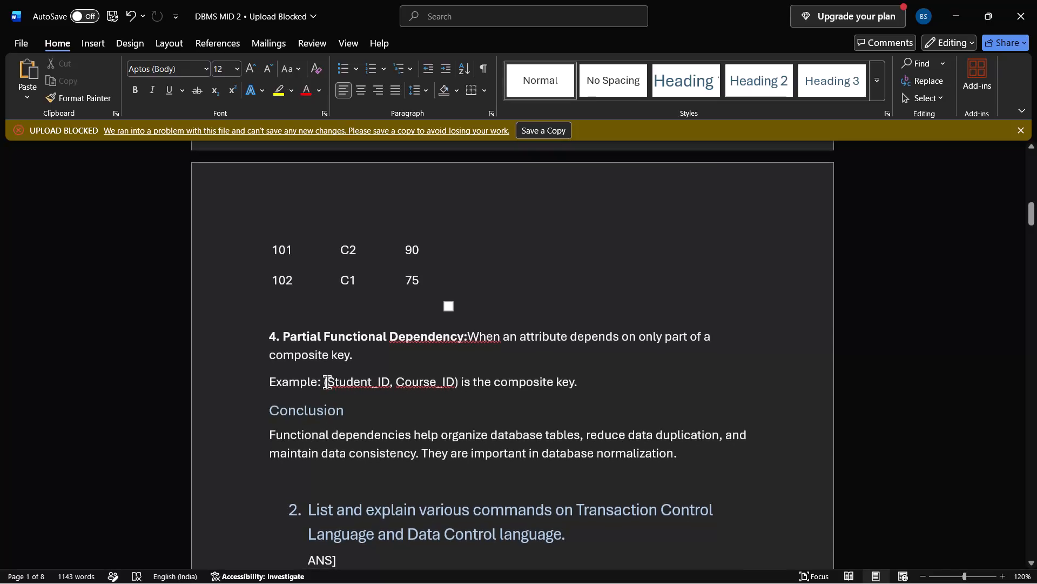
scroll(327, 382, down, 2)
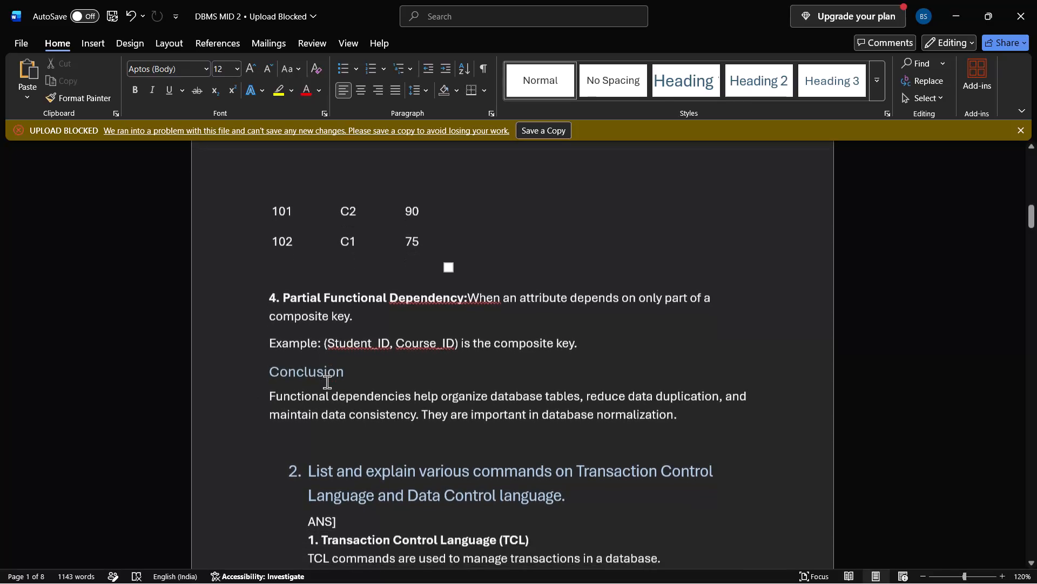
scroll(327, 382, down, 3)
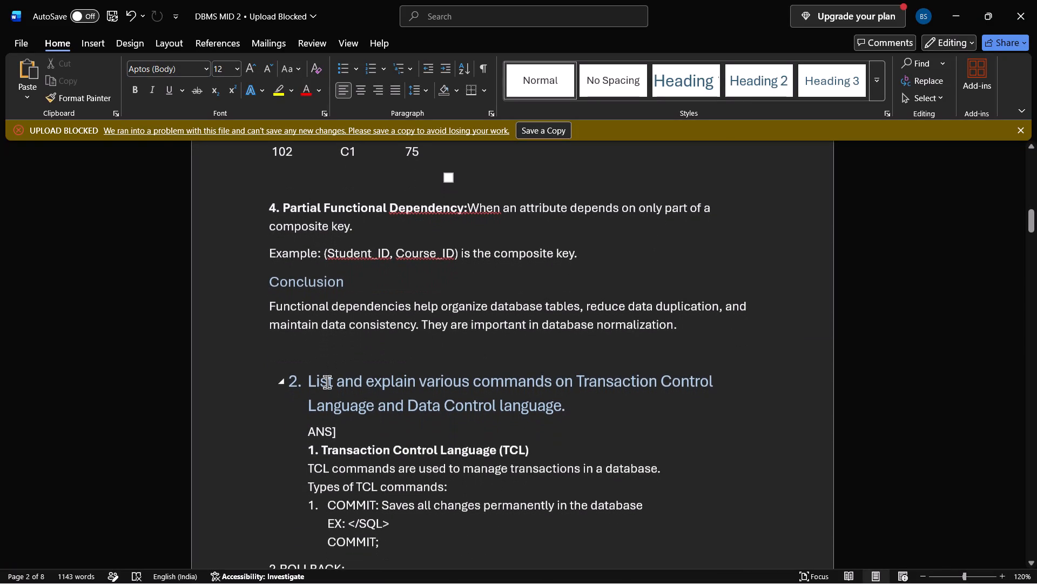
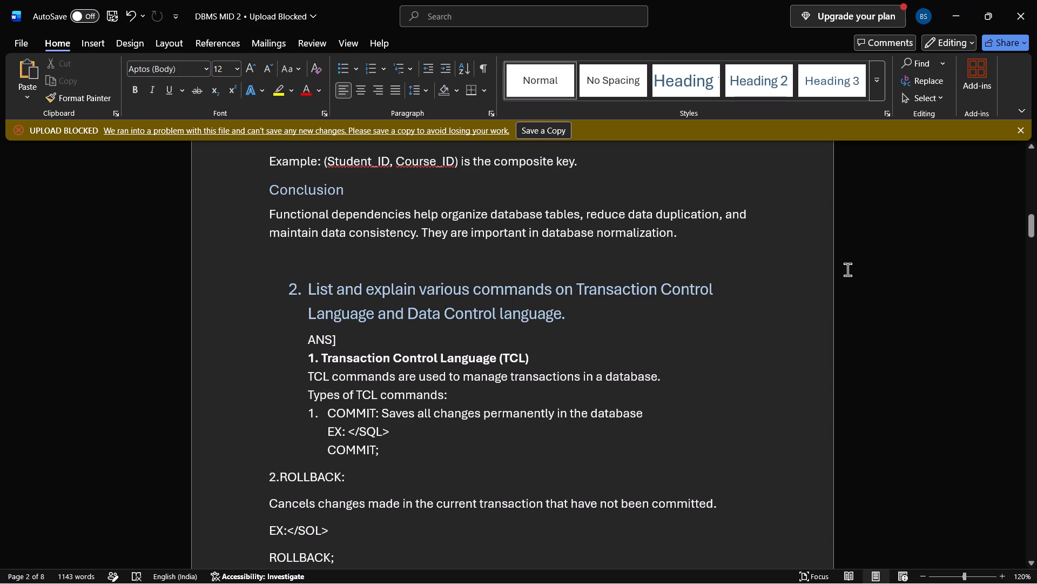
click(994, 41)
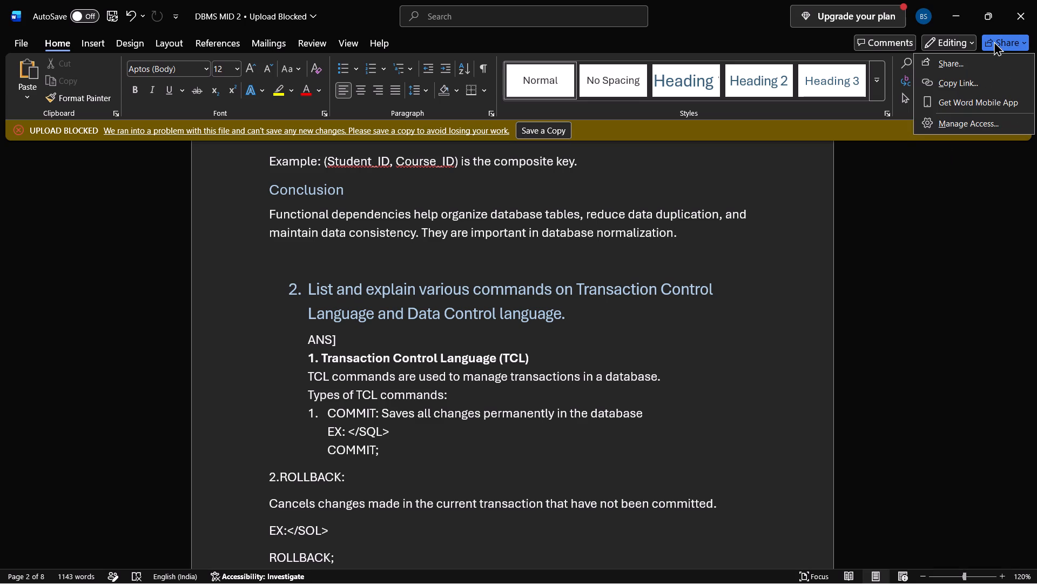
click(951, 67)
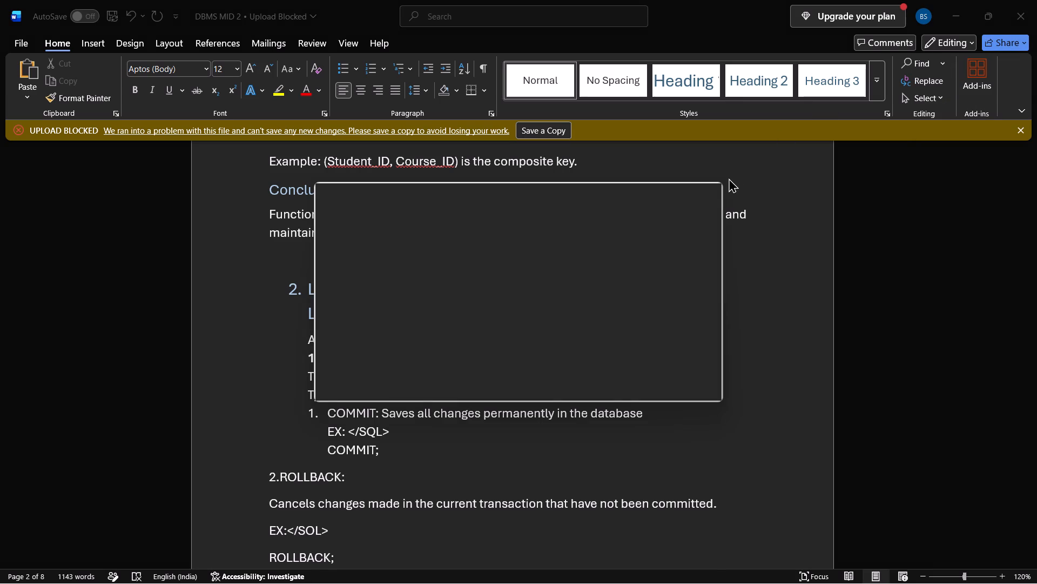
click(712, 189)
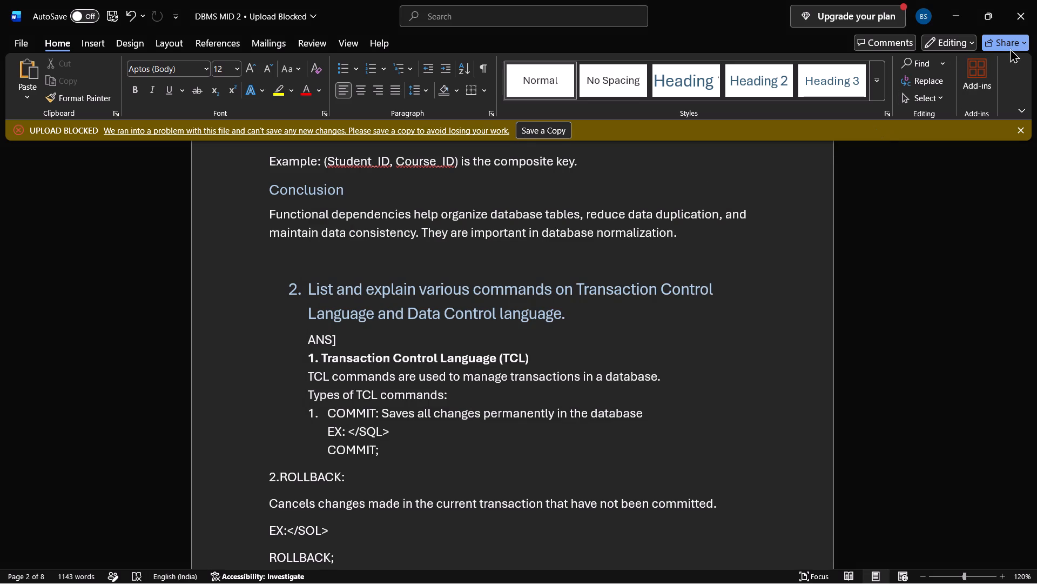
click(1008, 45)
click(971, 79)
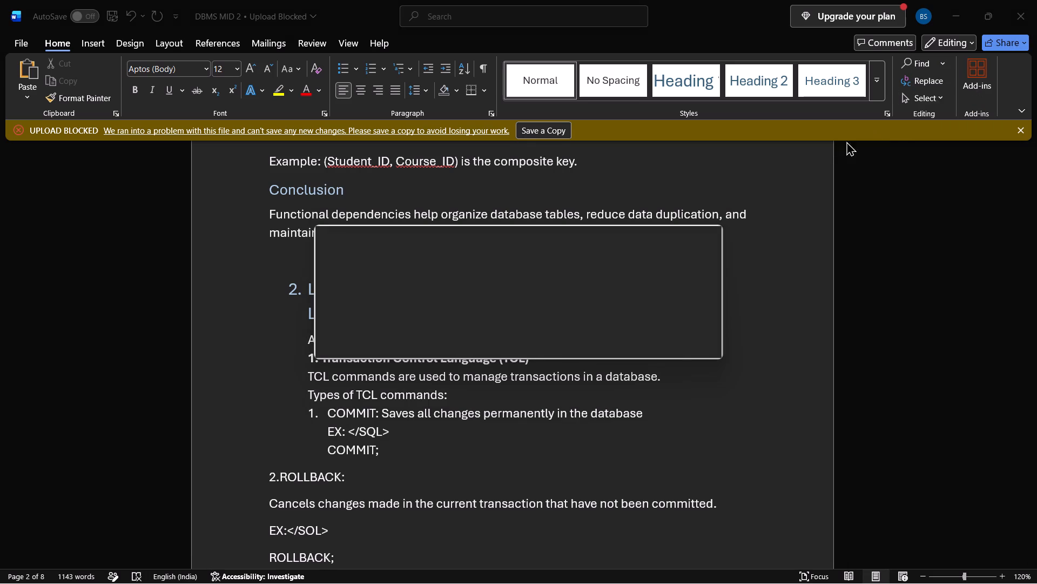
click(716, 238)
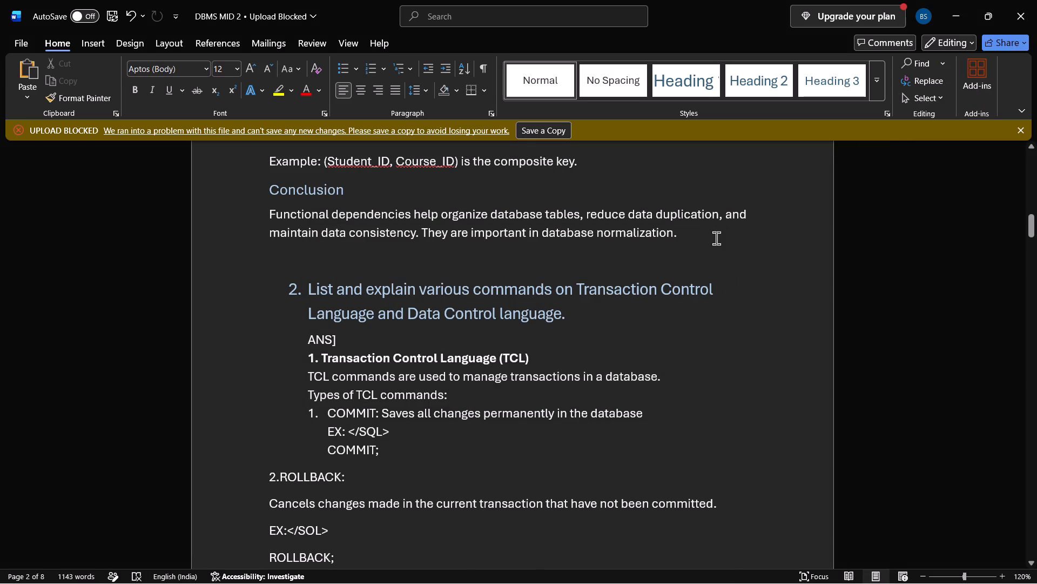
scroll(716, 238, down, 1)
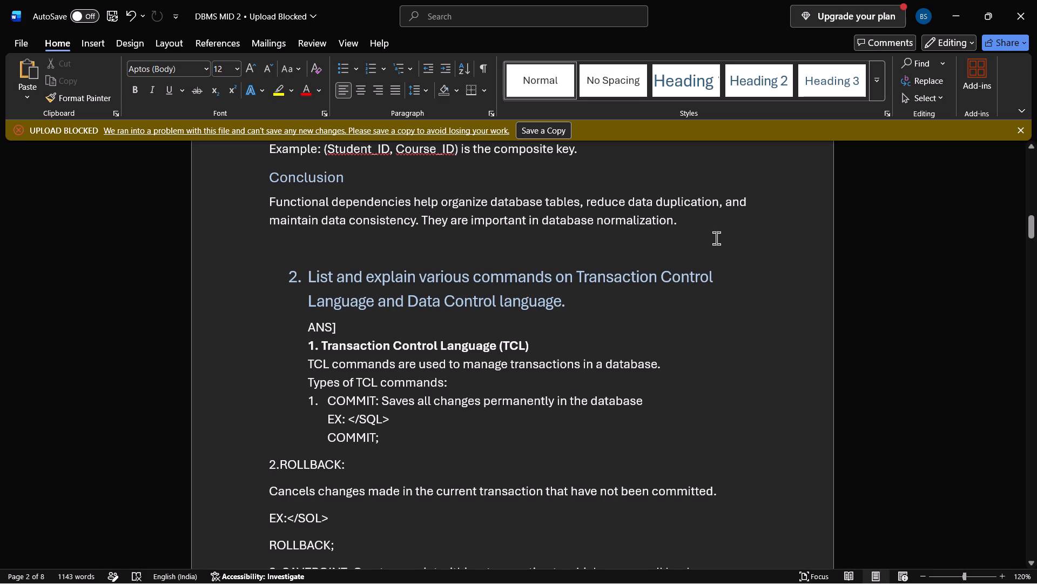
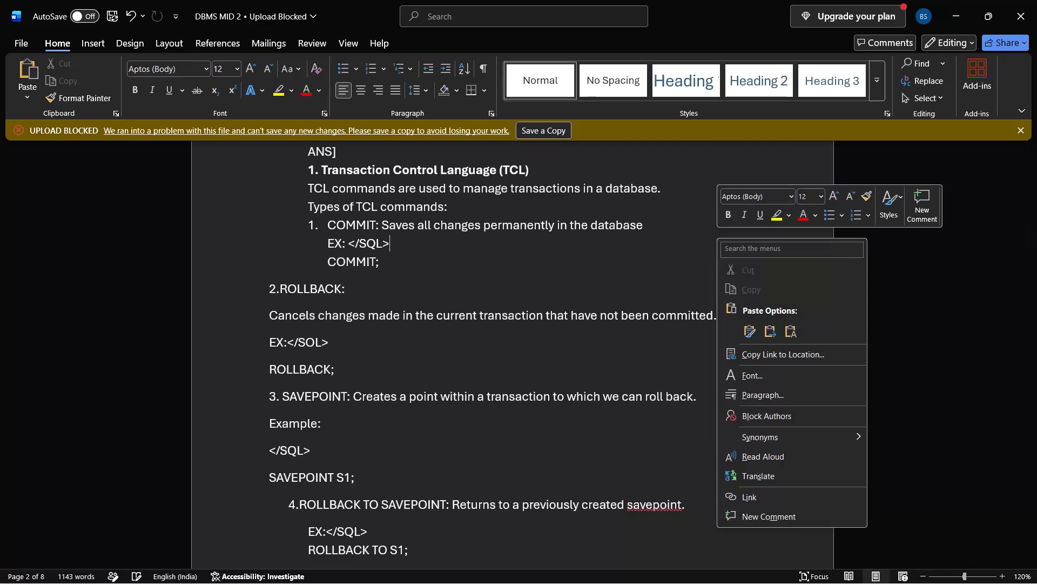
Review the answer on transaction control commands, from COMMIT and ROLLBACK through SAVEPOINT to the Data Control Language (DCL) section.
click(457, 312)
scroll(457, 312, down, 4)
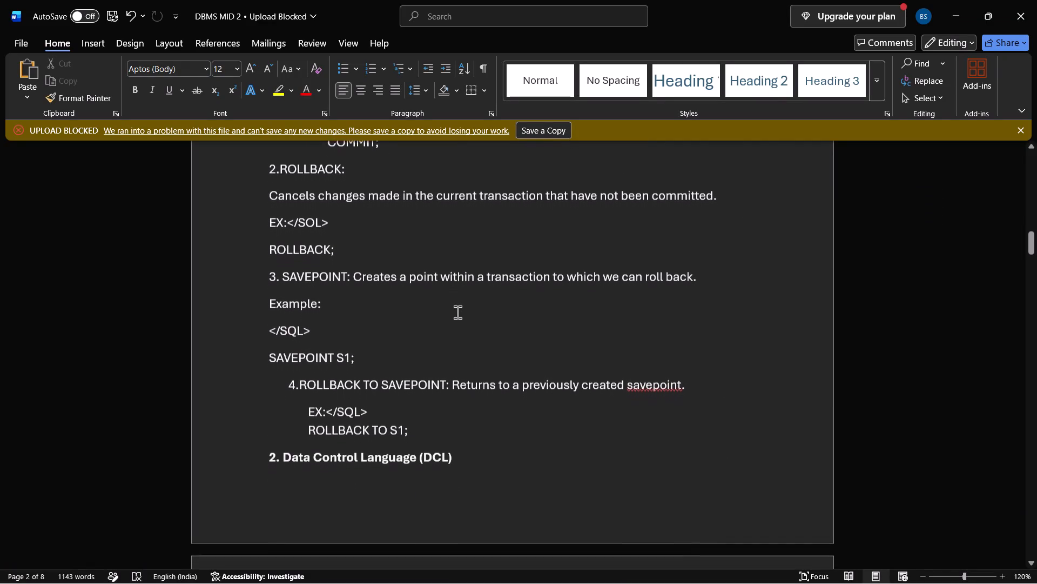
scroll(457, 312, down, 1)
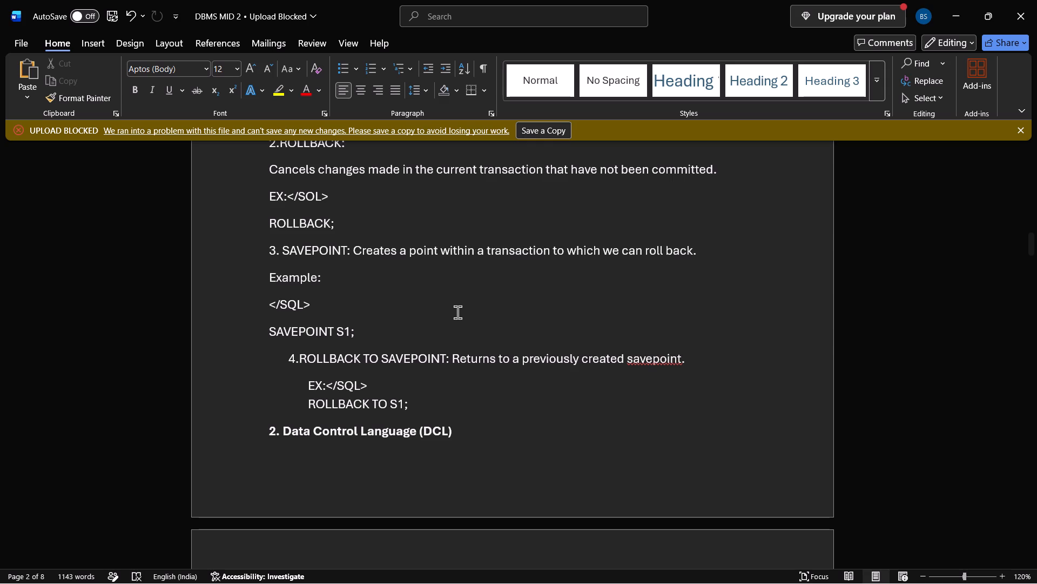
scroll(457, 312, down, 3)
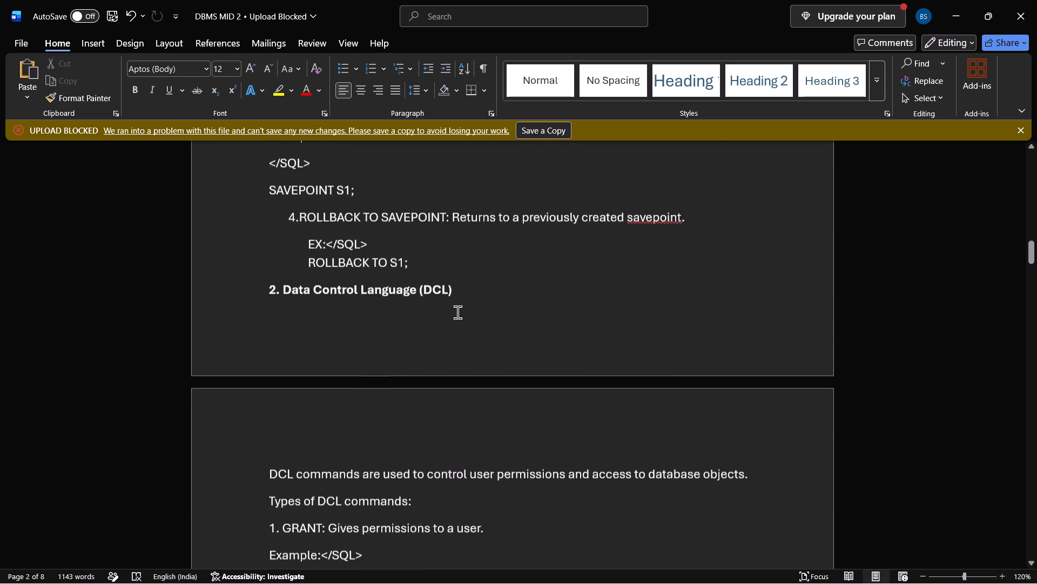
scroll(457, 312, down, 2)
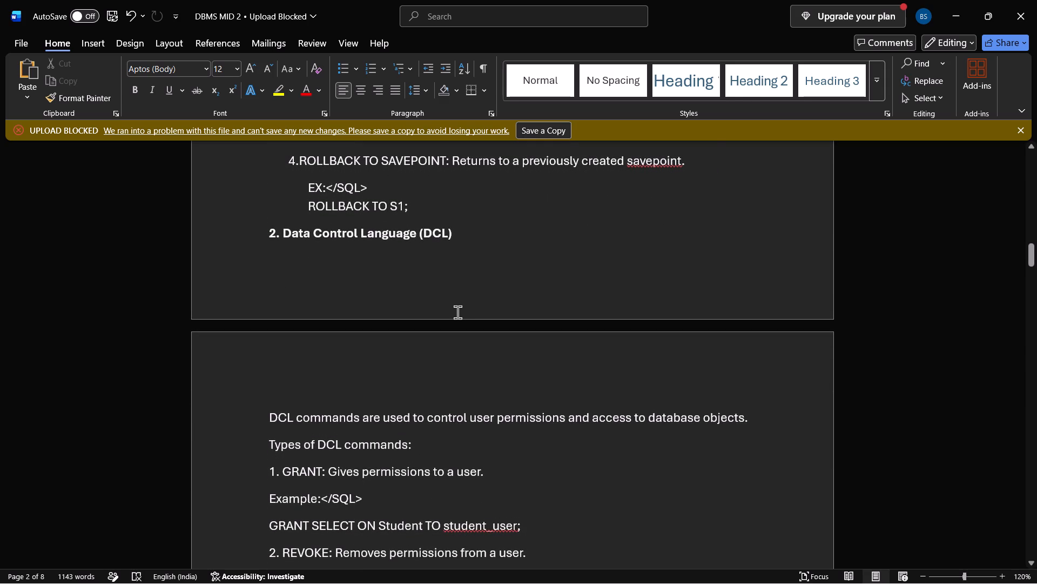
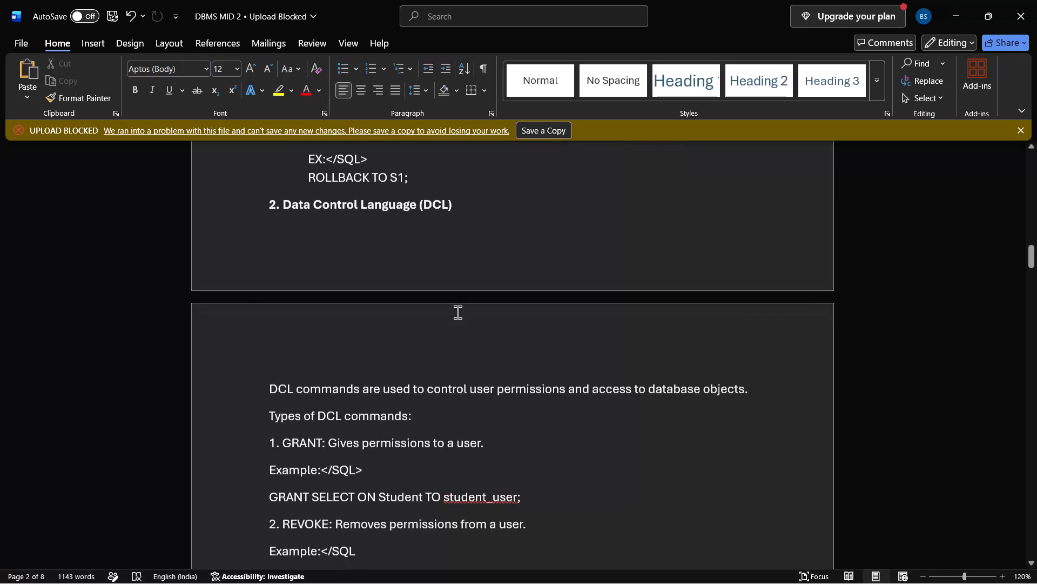
Review the Data Control Language (DCL) section, covering the GRANT and REVOKE commands and their SQL examples.
scroll(457, 312, down, 2)
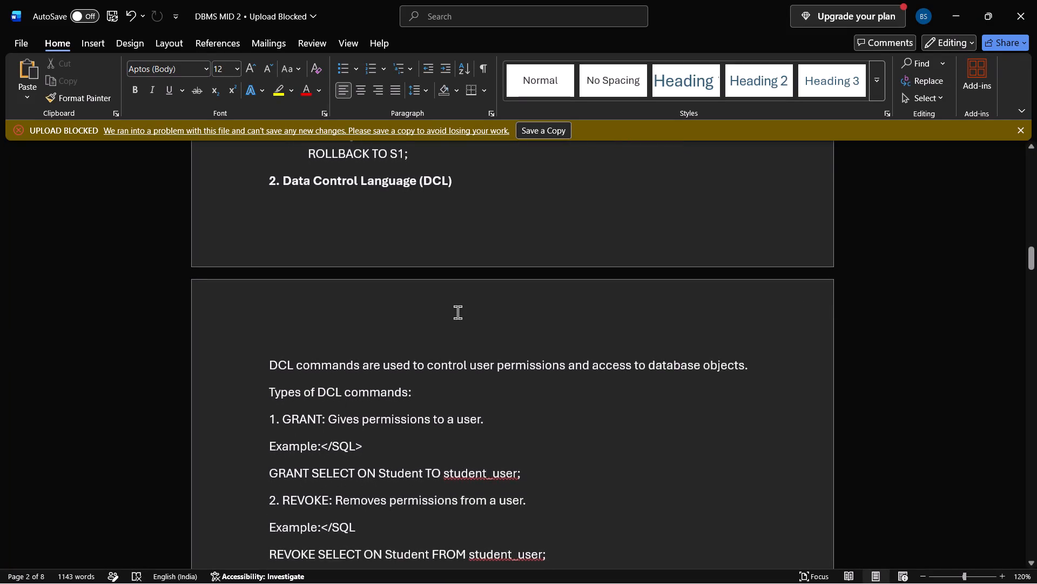
scroll(457, 312, down, 1)
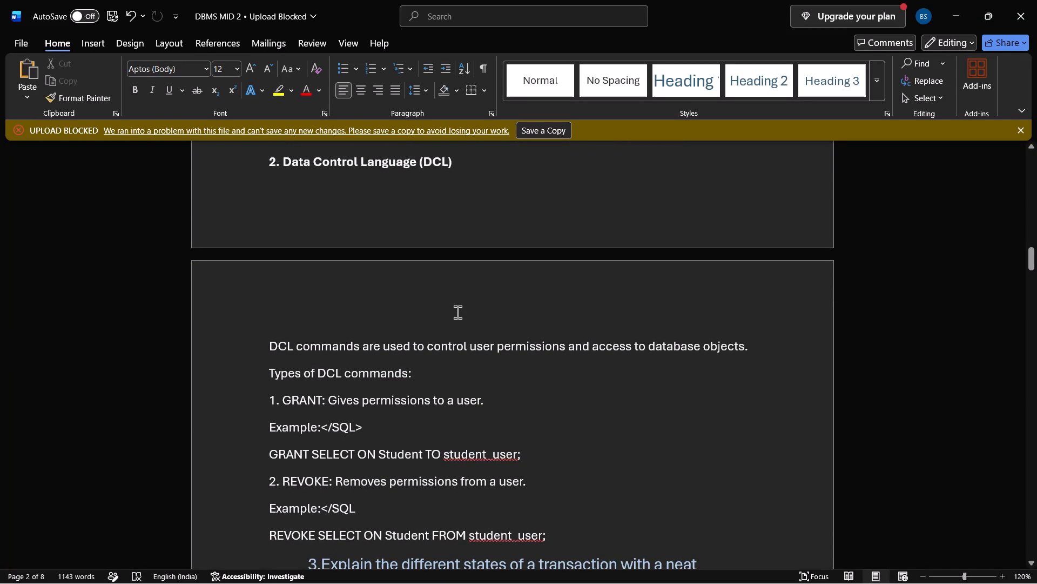
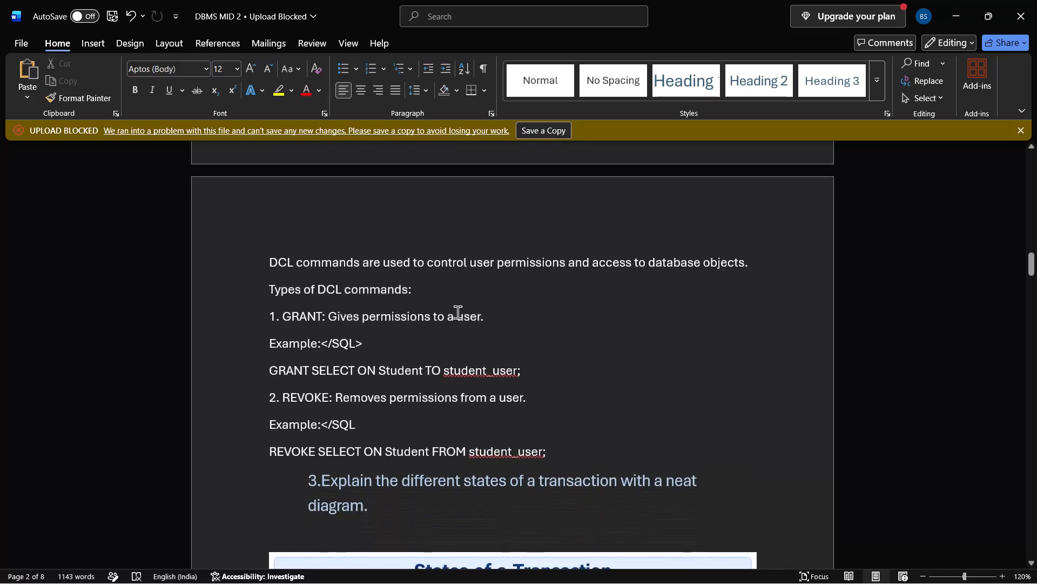
Review question 3 on the different states of a transaction, including its States of a Transaction diagram.
scroll(457, 312, down, 2)
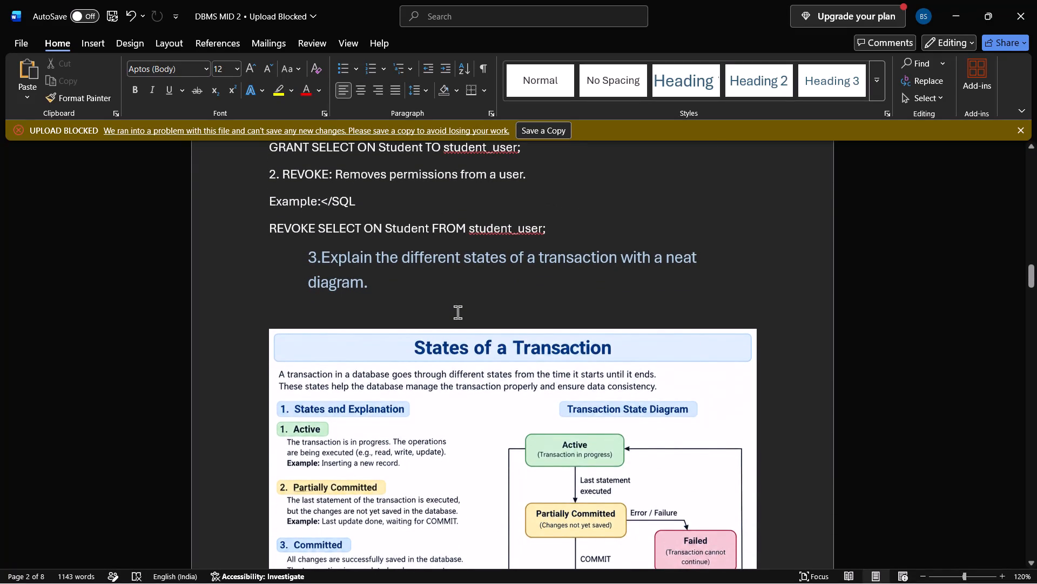
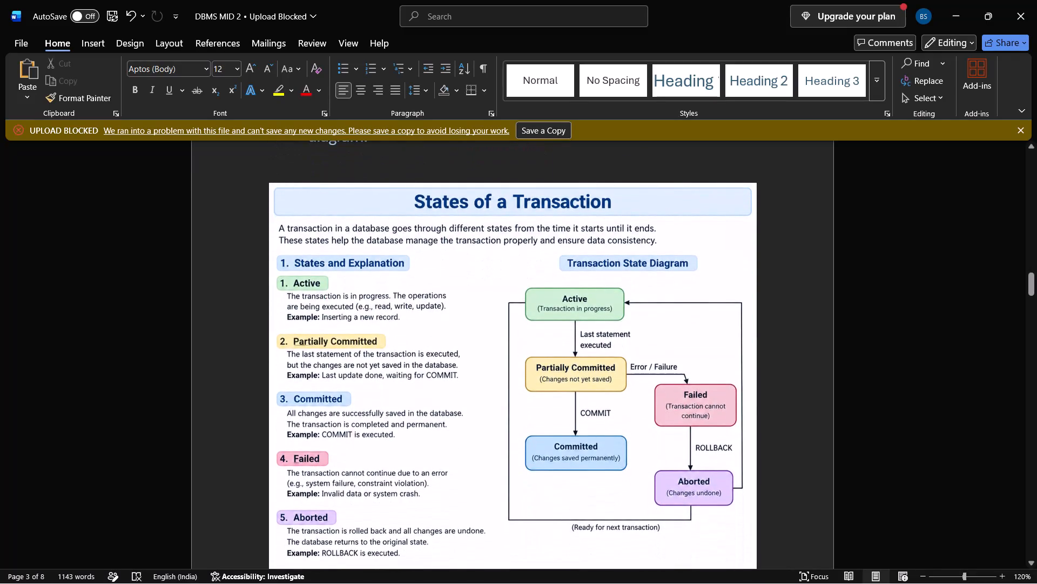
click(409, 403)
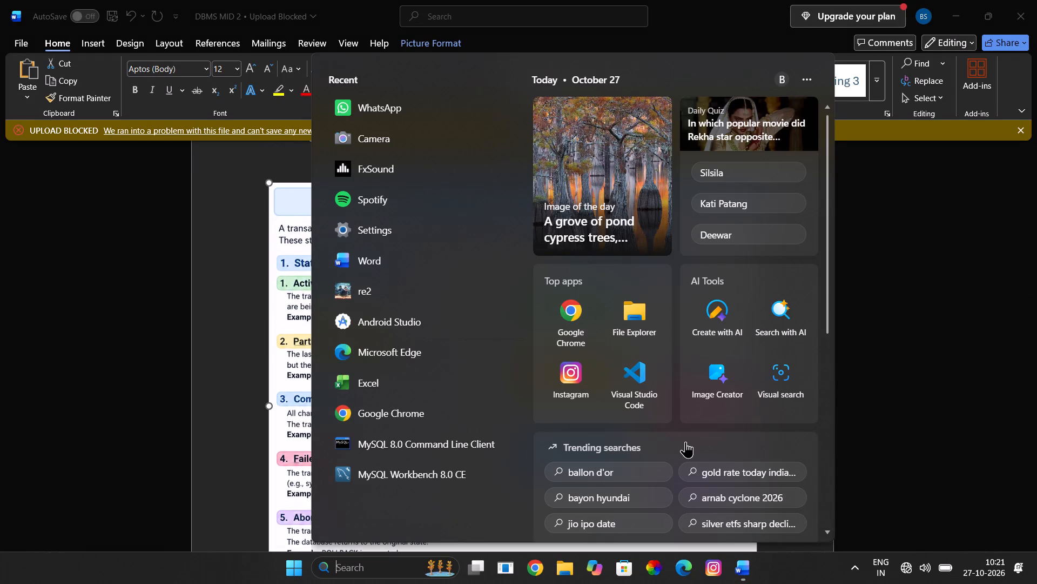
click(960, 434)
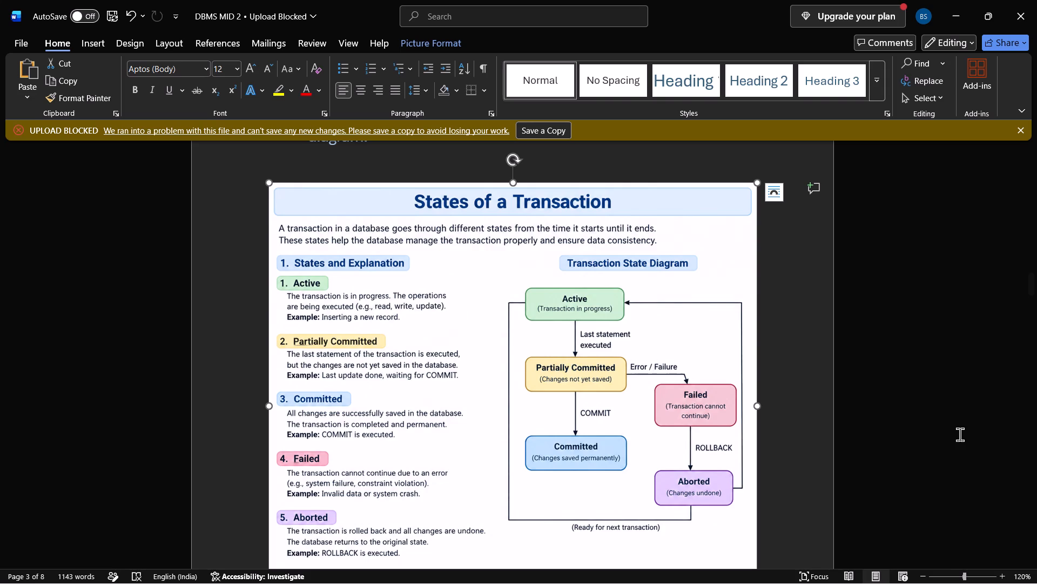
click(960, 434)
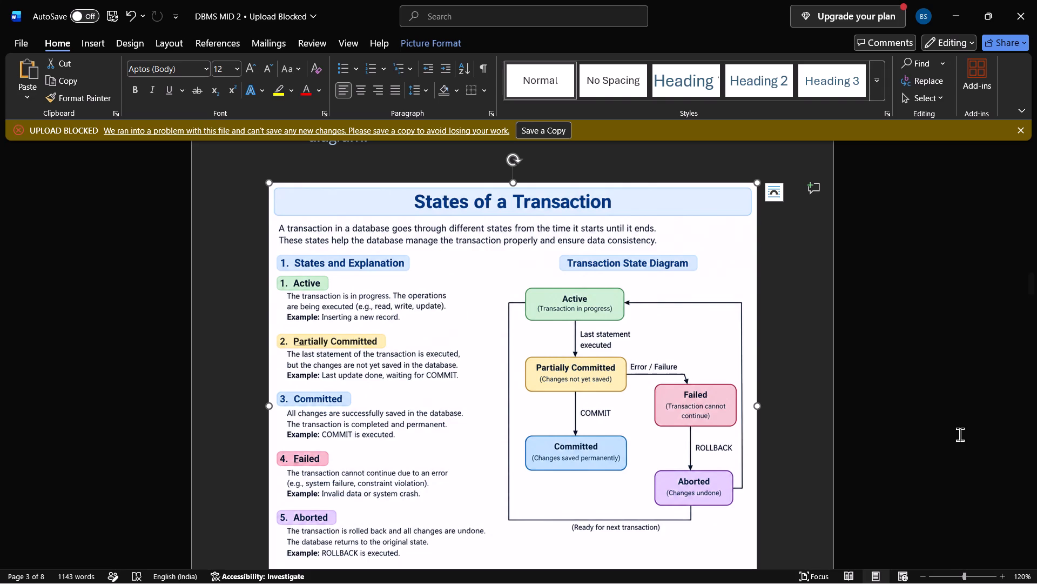
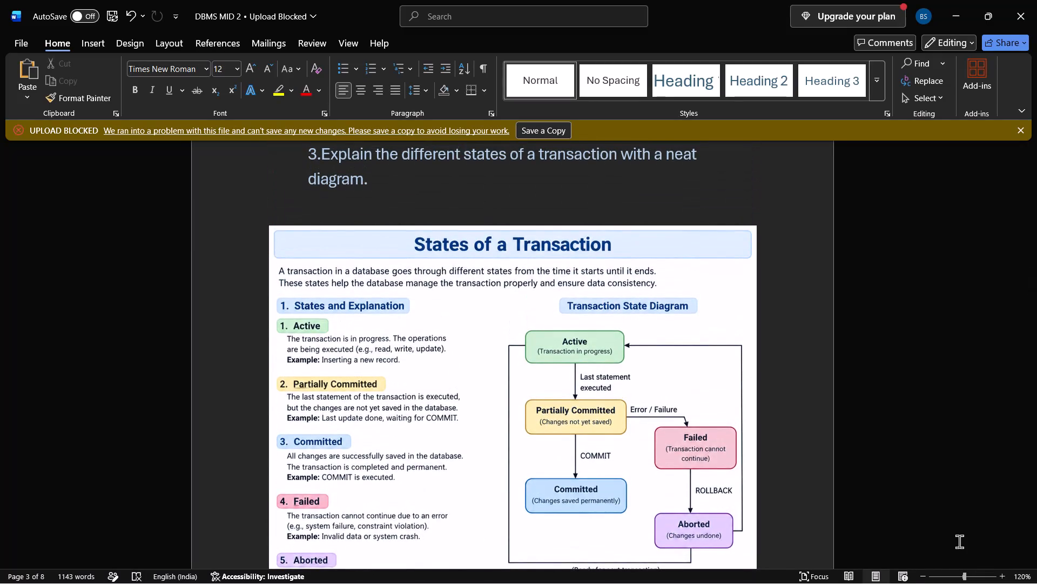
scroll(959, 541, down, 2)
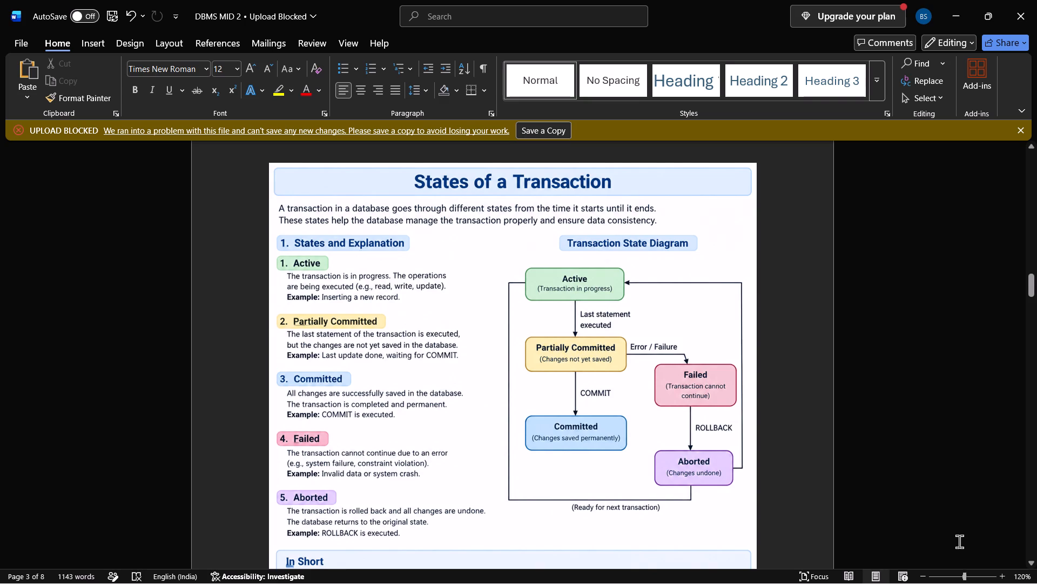
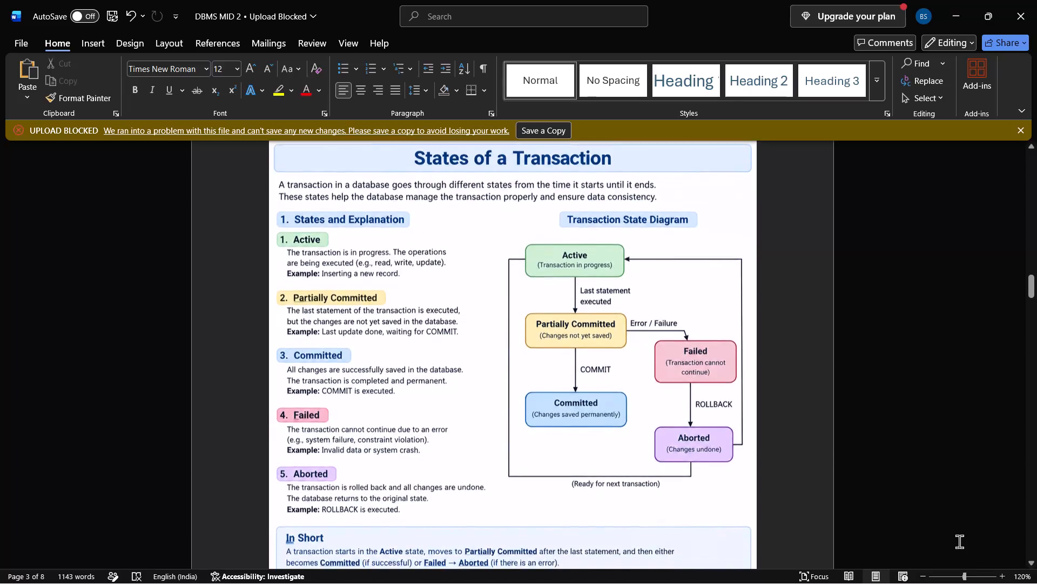
Examine the States of a Transaction figure and the question 4 answer on serial and non-serial schedules.
scroll(959, 541, down, 1)
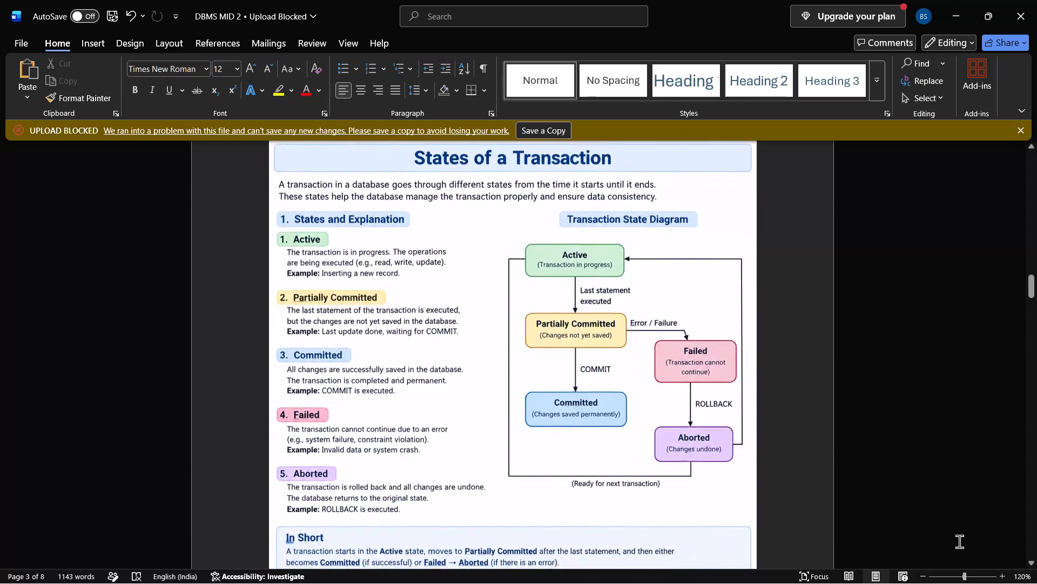
scroll(959, 541, down, 8)
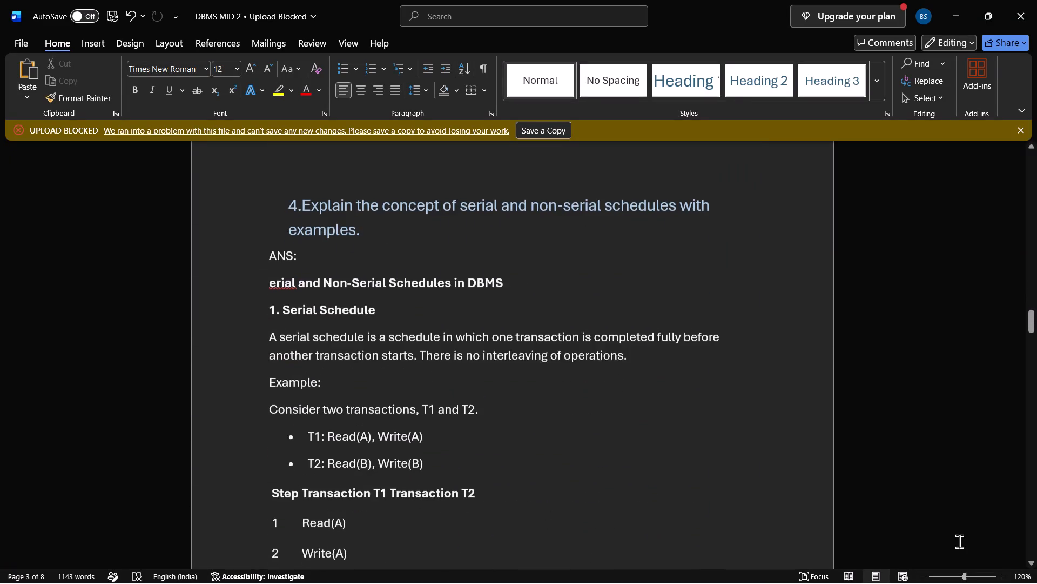
scroll(959, 541, down, 1)
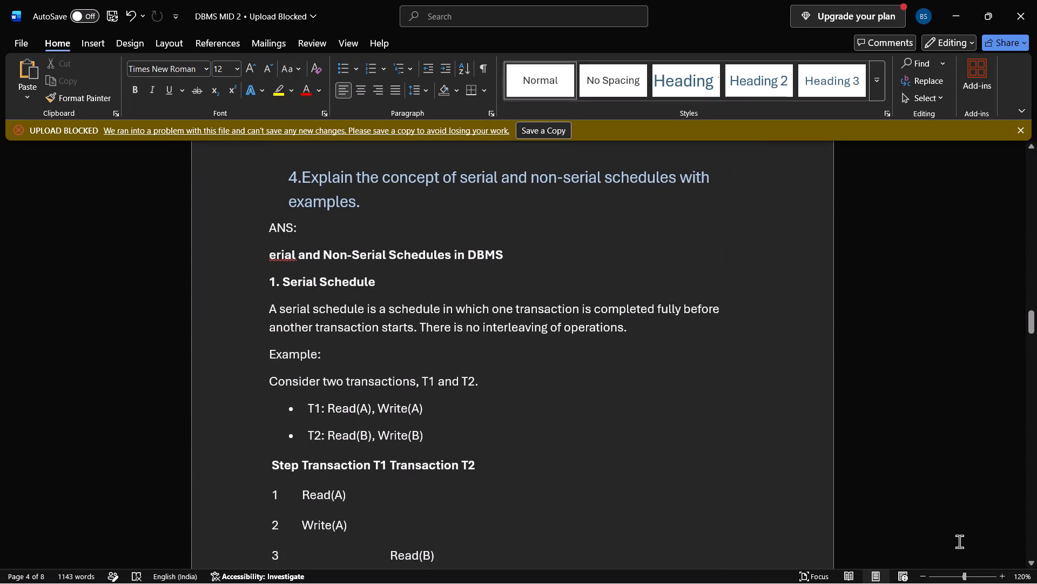
scroll(959, 541, down, 2)
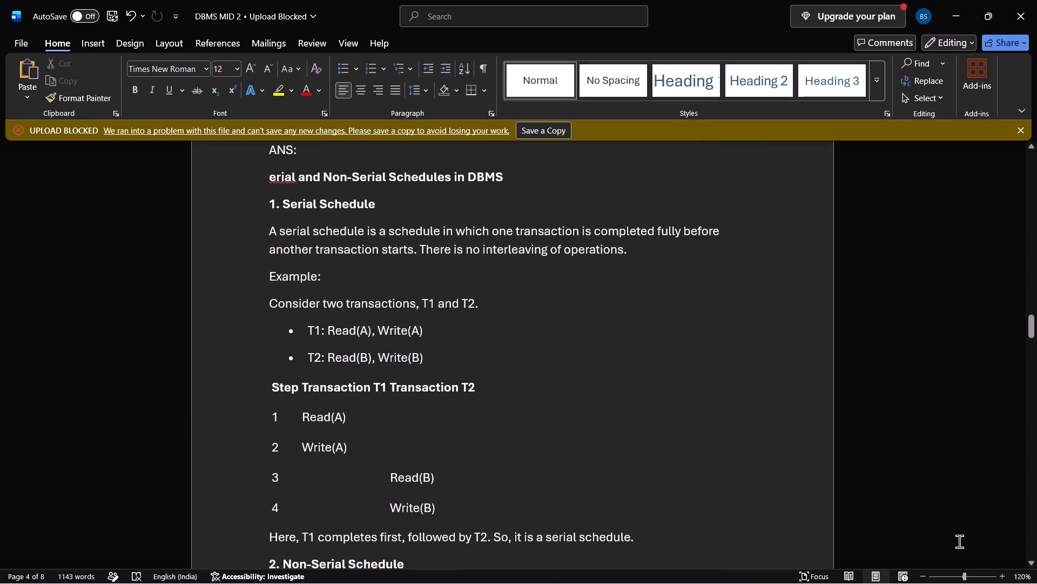
scroll(959, 541, up, 1)
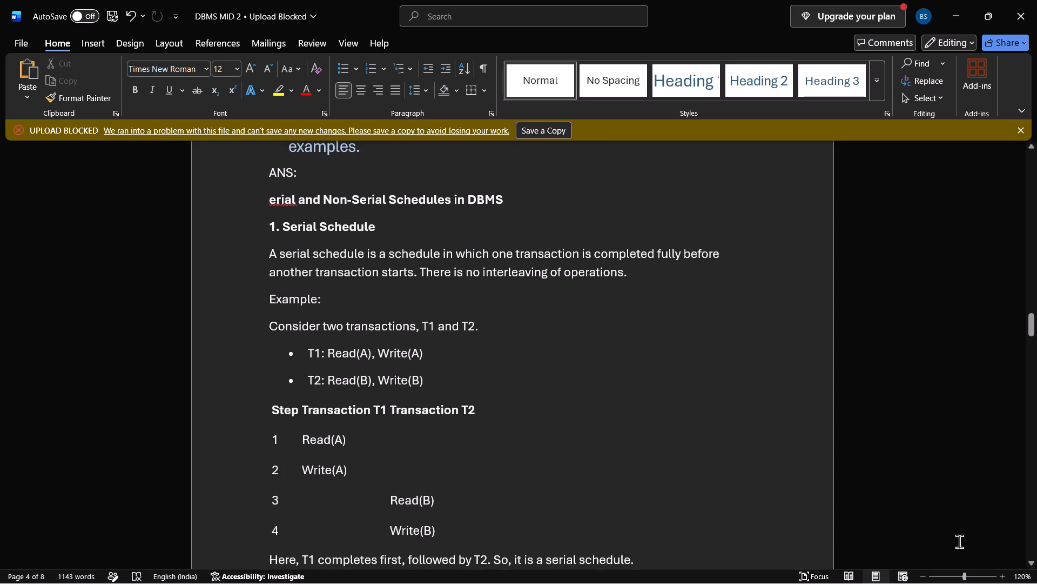
scroll(959, 541, up, 1)
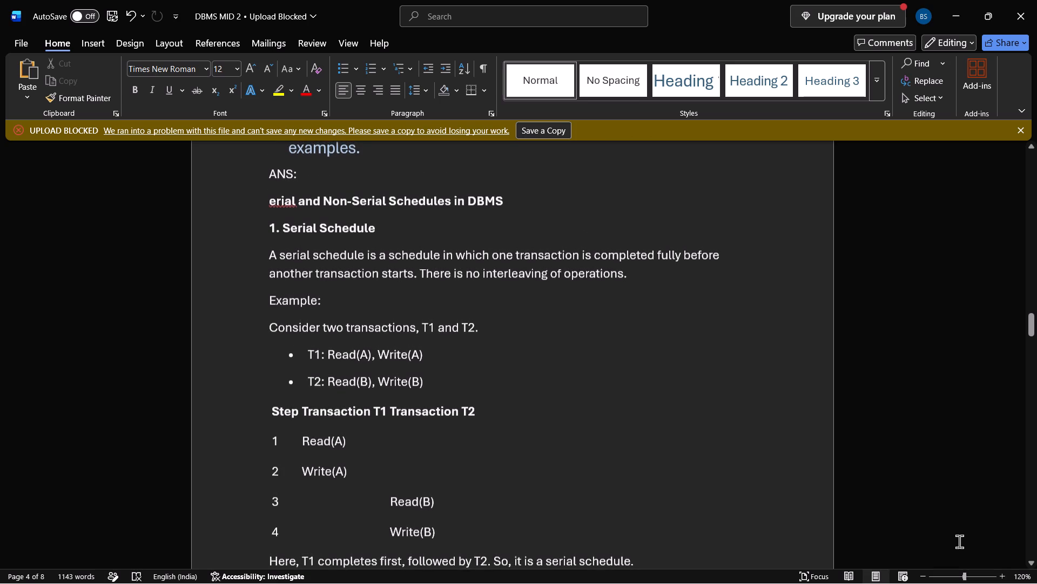
scroll(959, 541, up, 4)
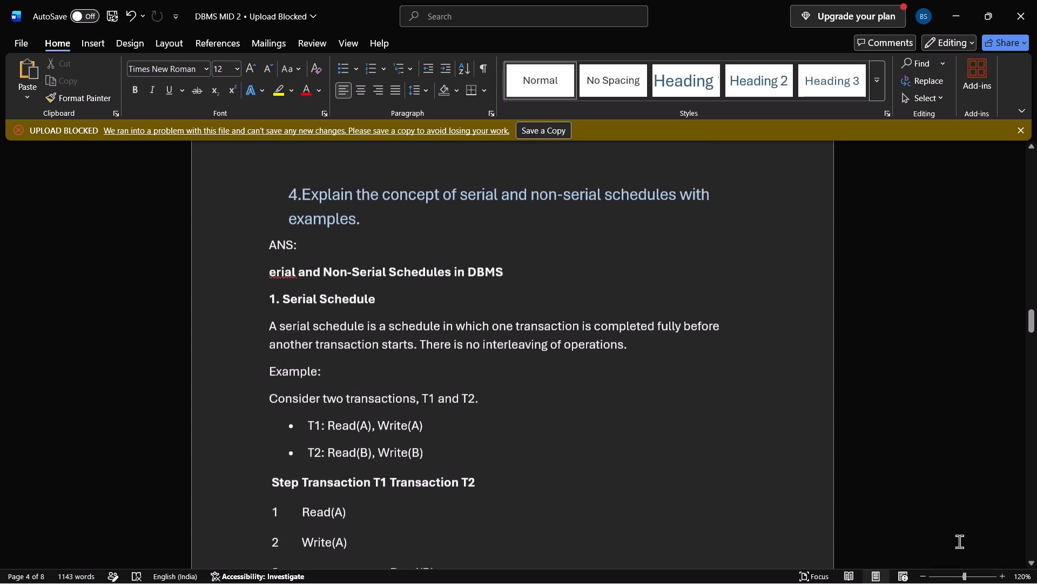
scroll(959, 541, down, 1)
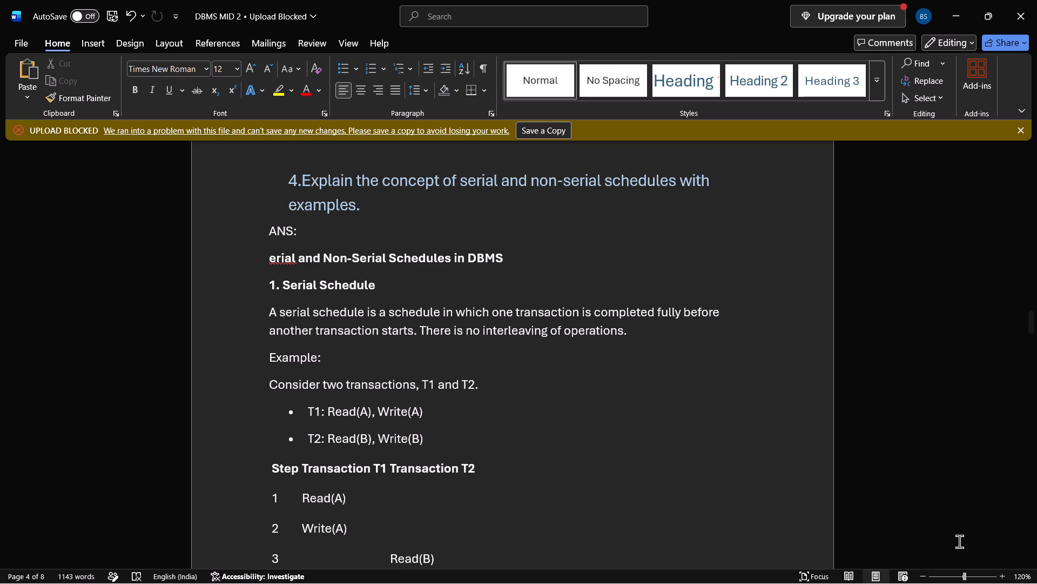
scroll(959, 541, up, 6)
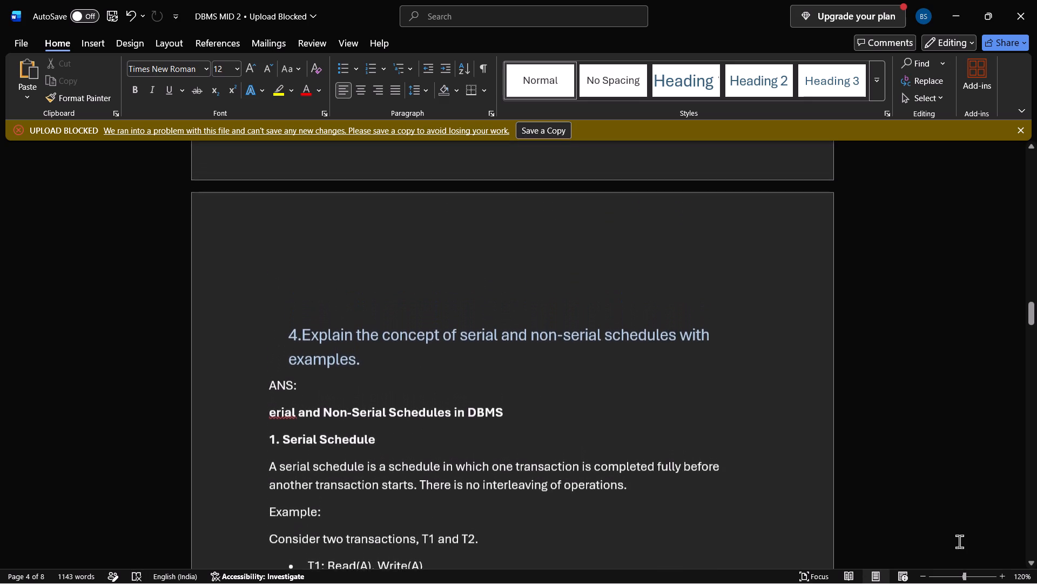
scroll(959, 541, up, 4)
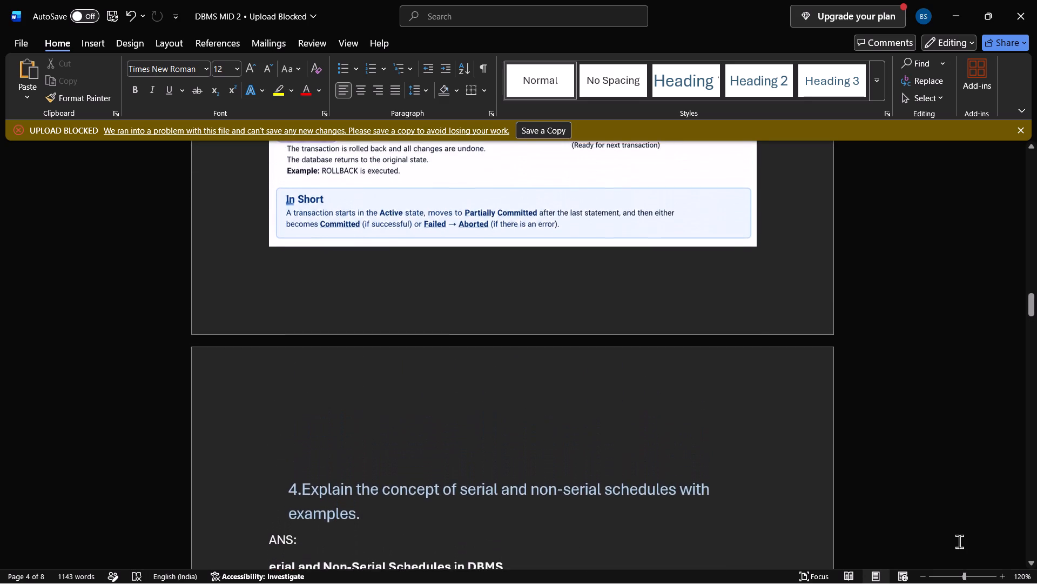
scroll(959, 541, down, 8)
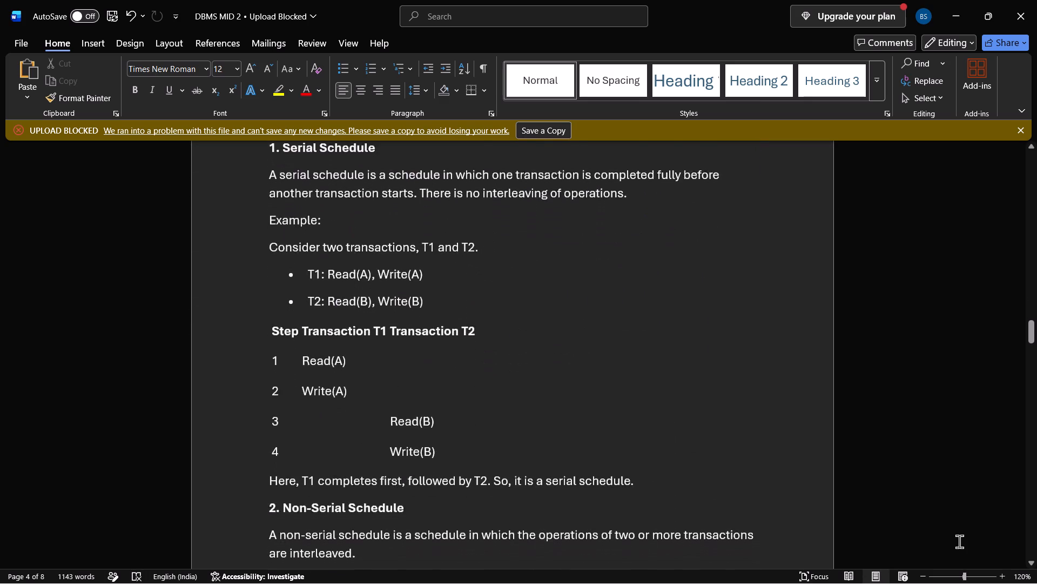
scroll(959, 541, down, 1)
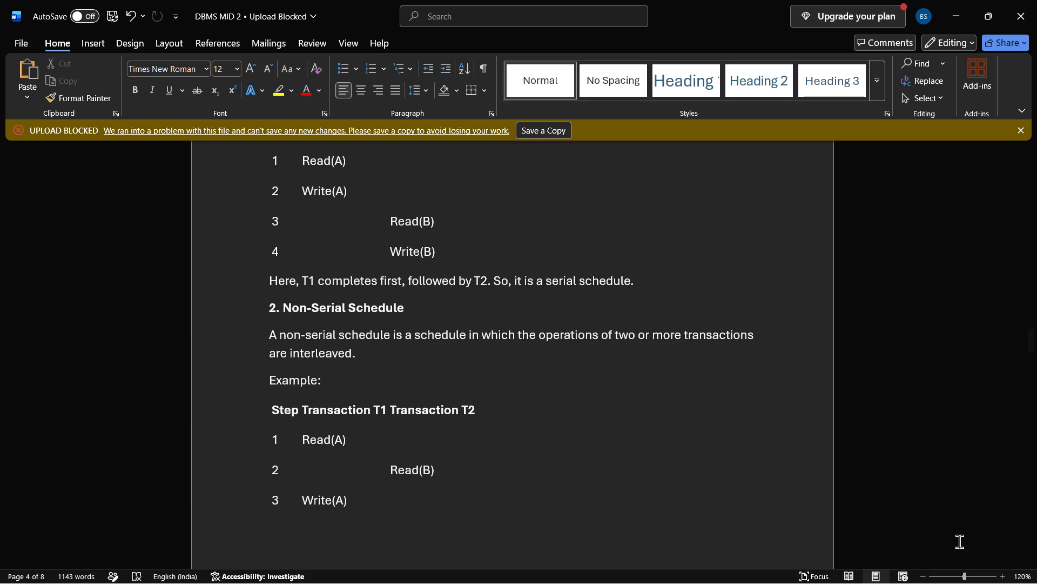
Close the DBMS MID 2 document and save its changes.
click(1036, 1)
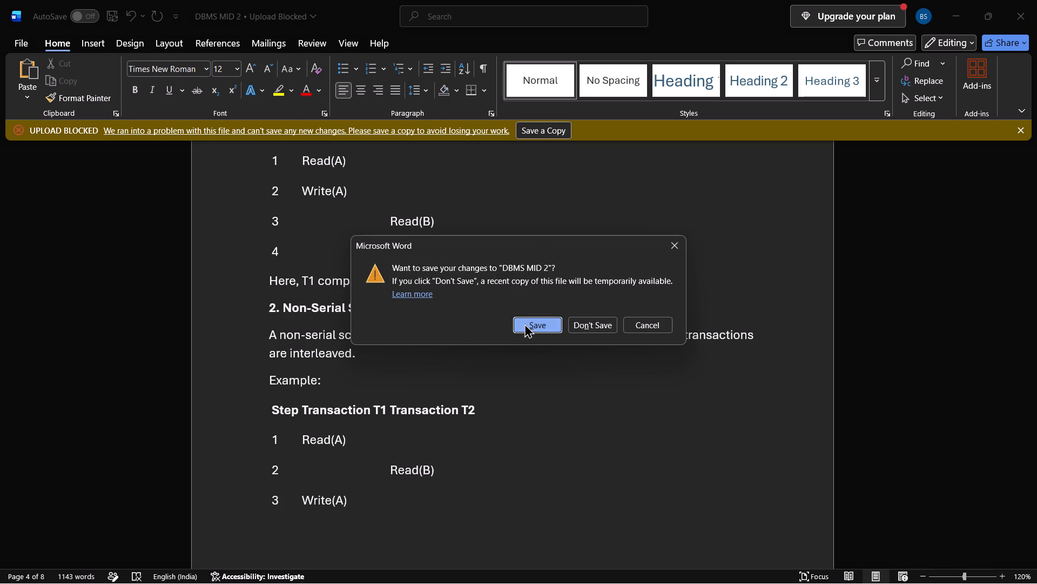
click(524, 323)
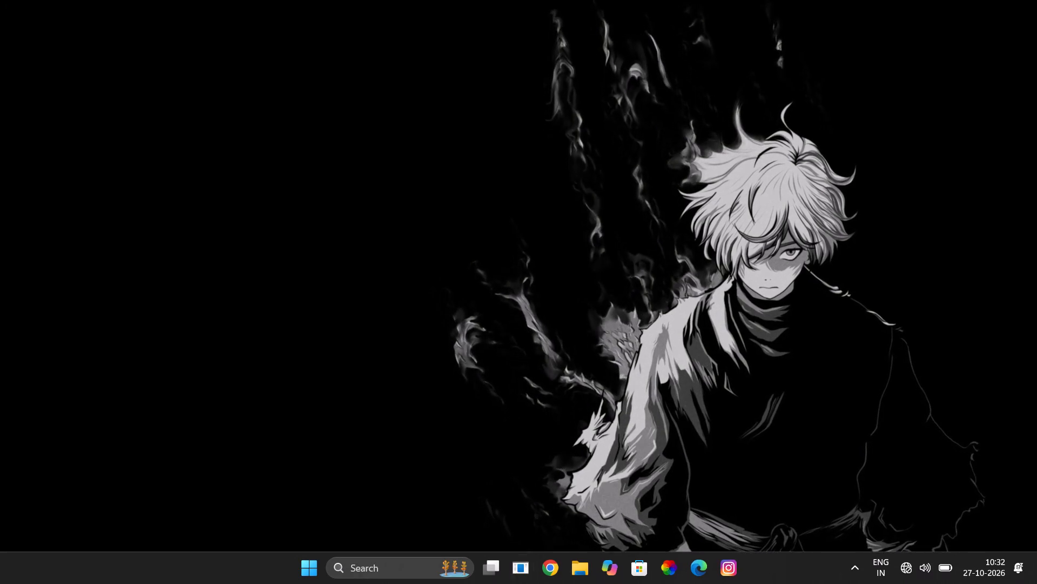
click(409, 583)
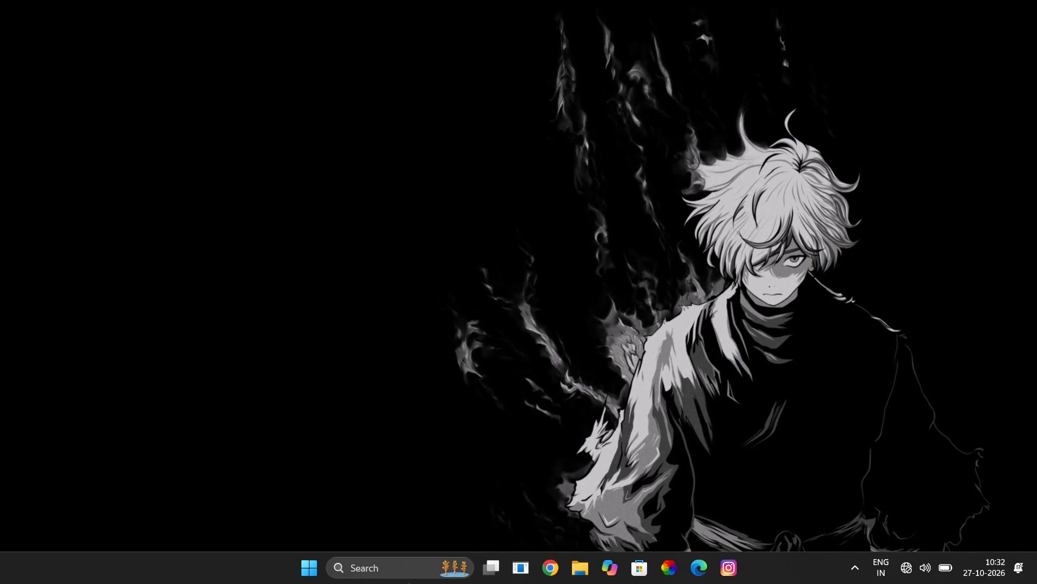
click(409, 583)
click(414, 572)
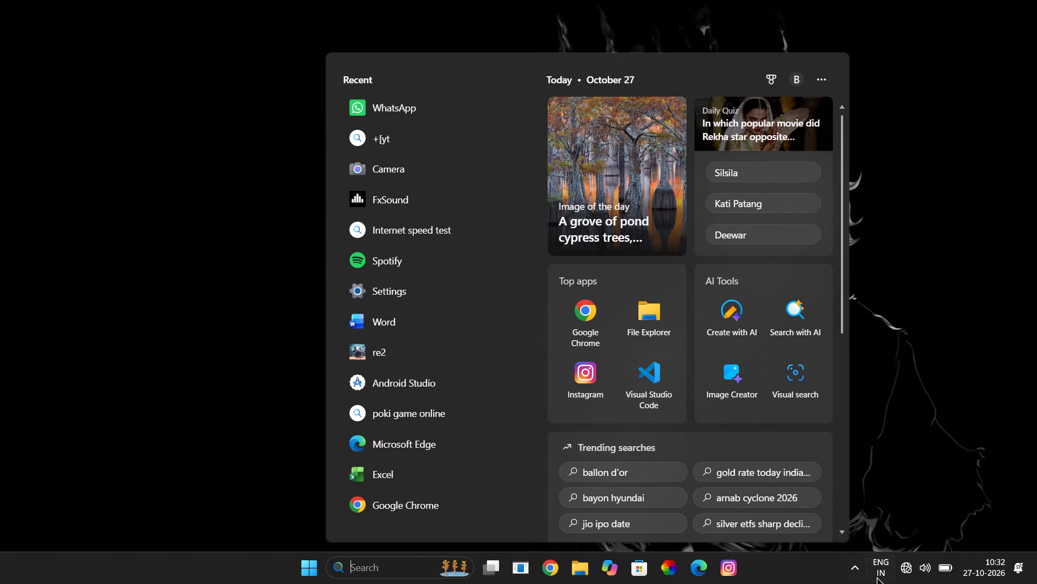
Switch the Wi-Fi connection to the POCO X7 Pro network, keeping automatic connection enabled, and return to the desktop.
click(931, 583)
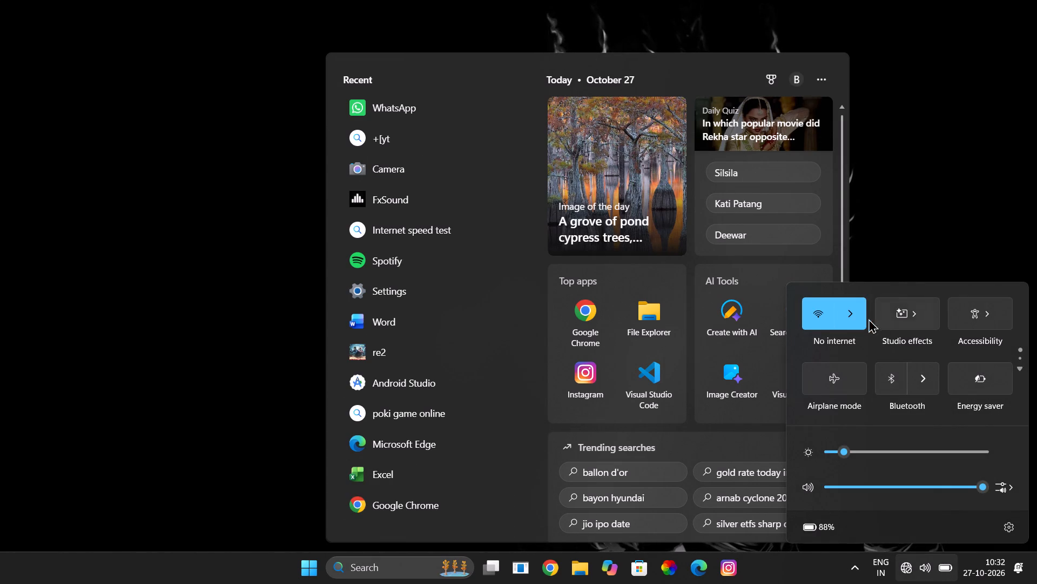
click(854, 313)
scroll(857, 337, up, 5)
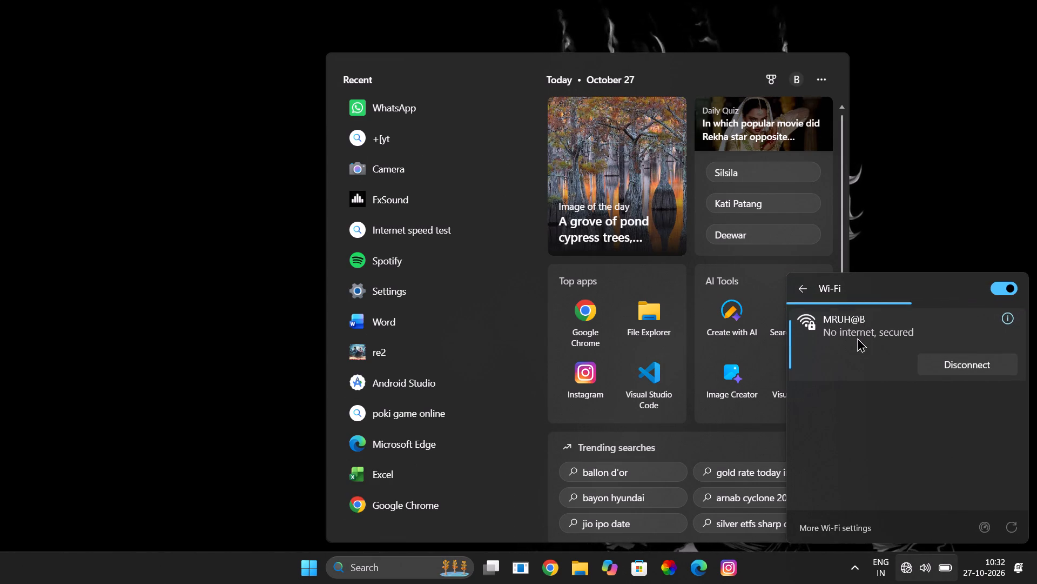
scroll(857, 337, up, 20)
scroll(857, 337, up, 1)
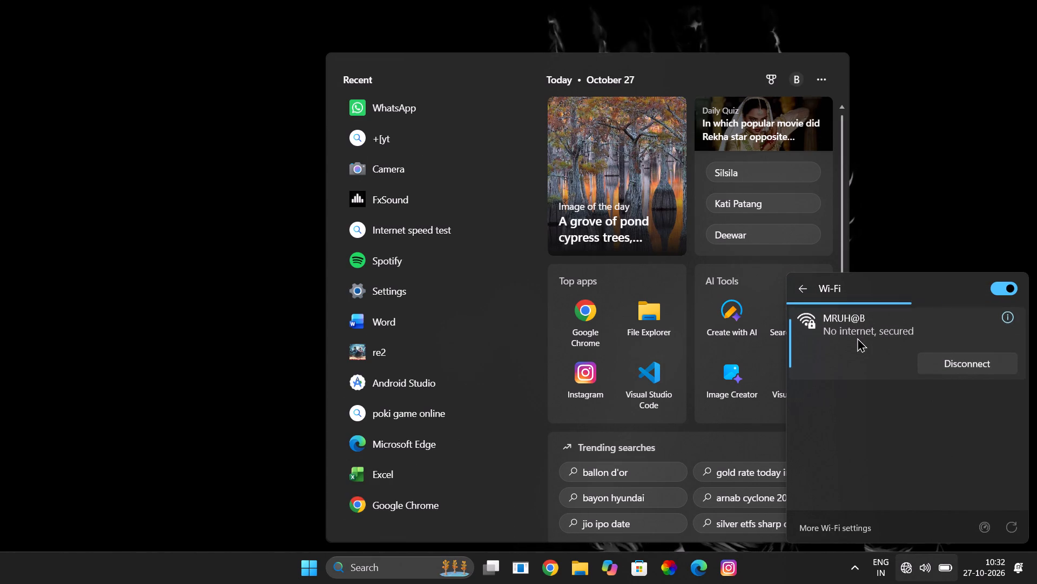
scroll(857, 337, up, 13)
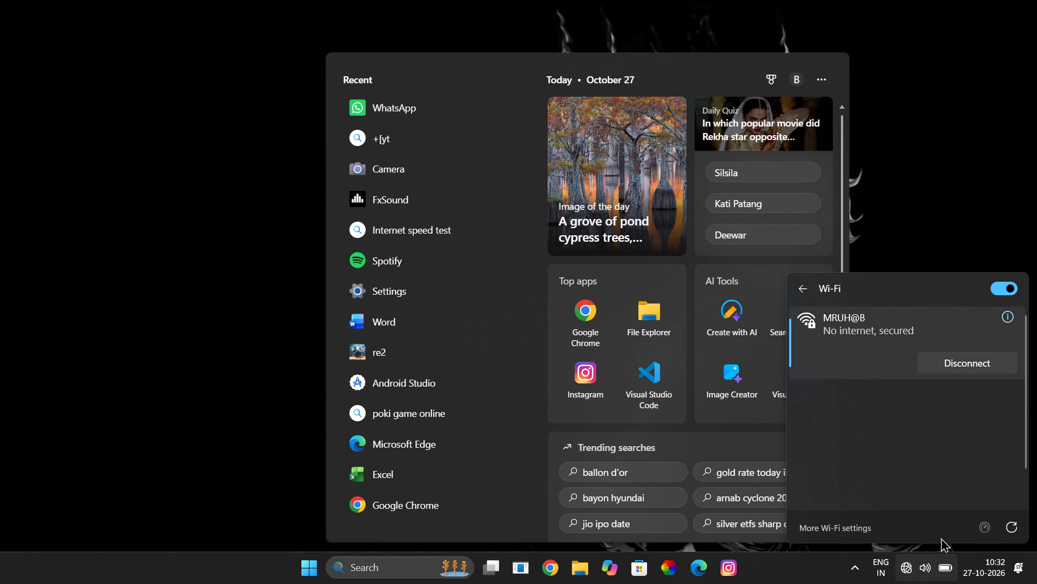
click(874, 393)
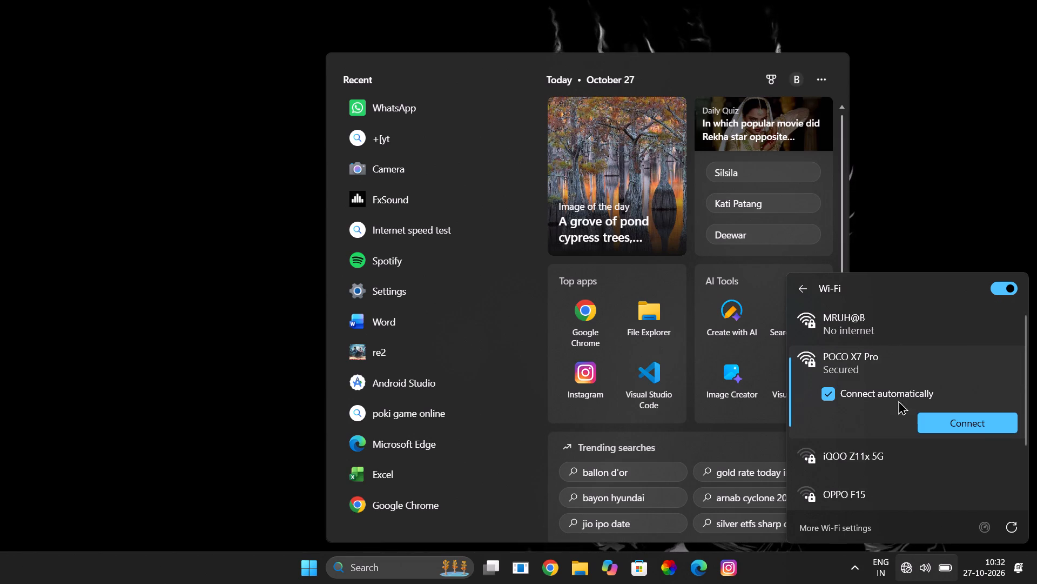
click(930, 419)
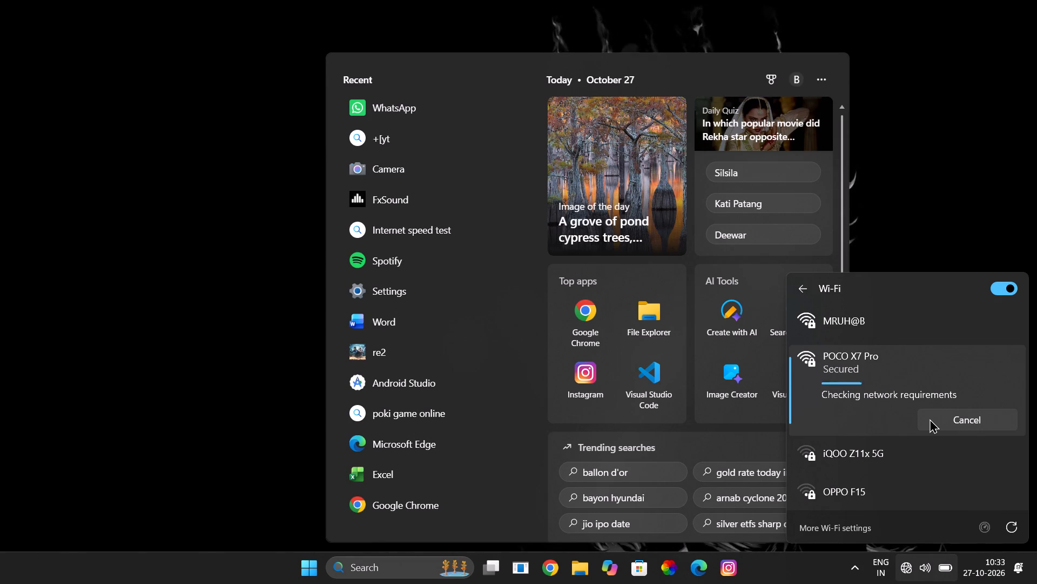
click(930, 419)
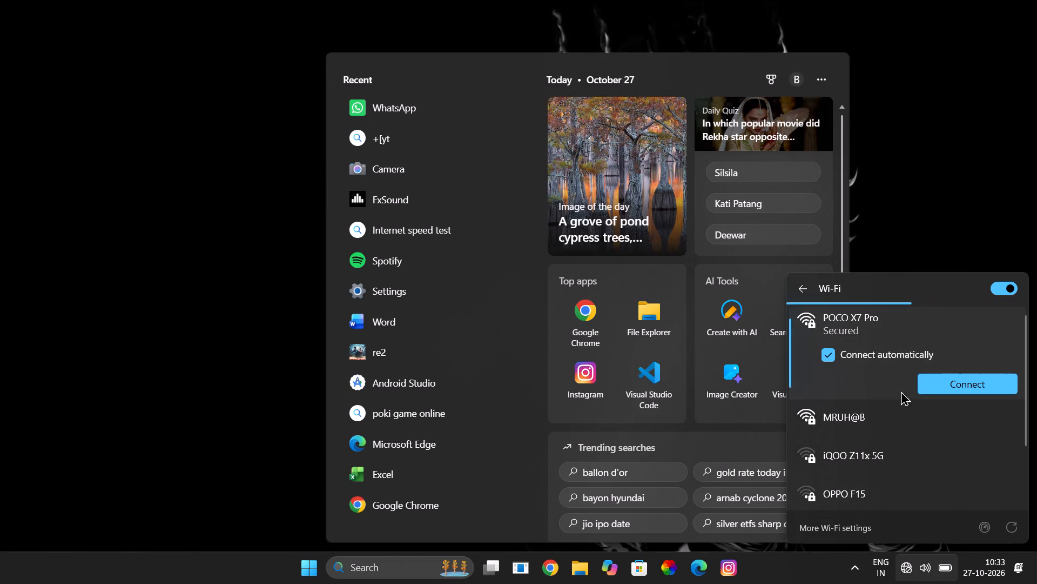
click(930, 386)
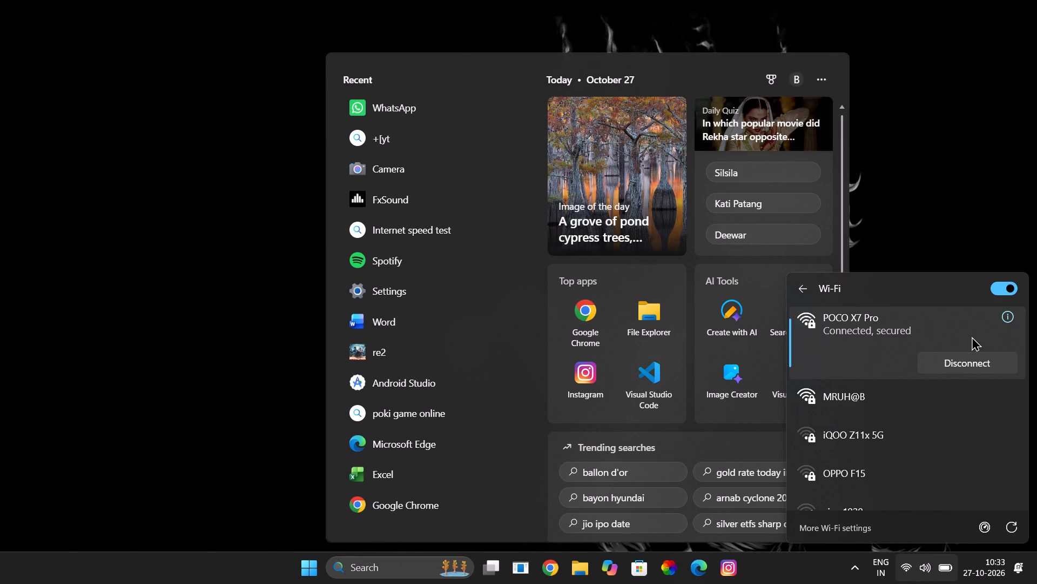
click(935, 174)
click(935, 174)
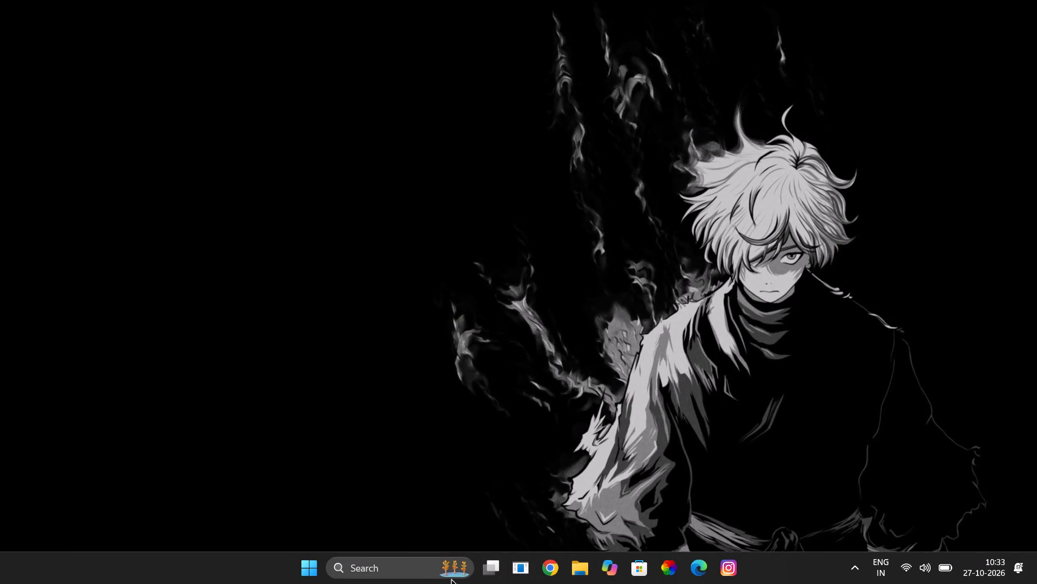
Launch Word and open the recent document CLOUD CYBERSECURITY MID 2.
click(428, 576)
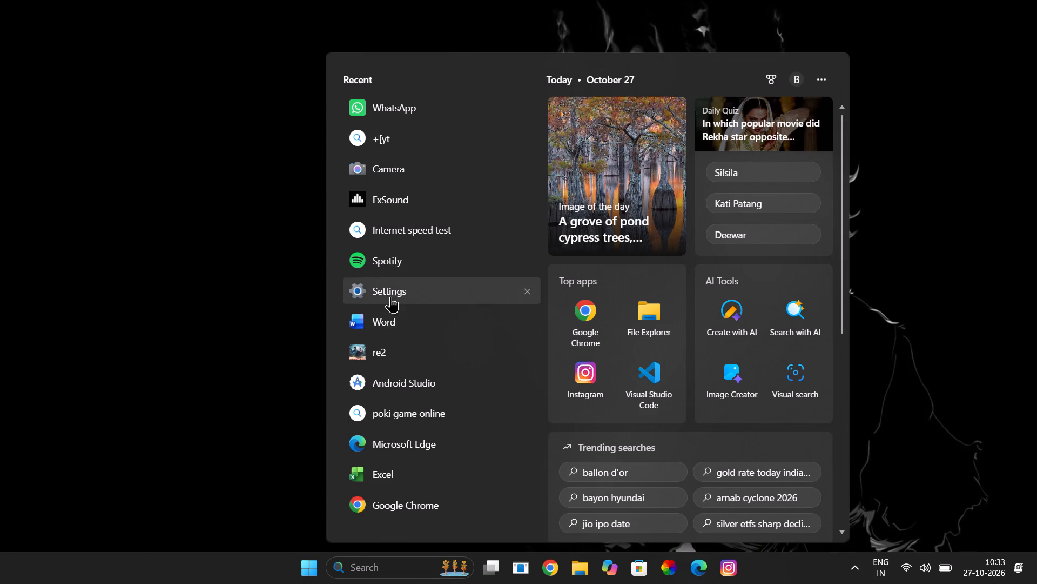
click(381, 323)
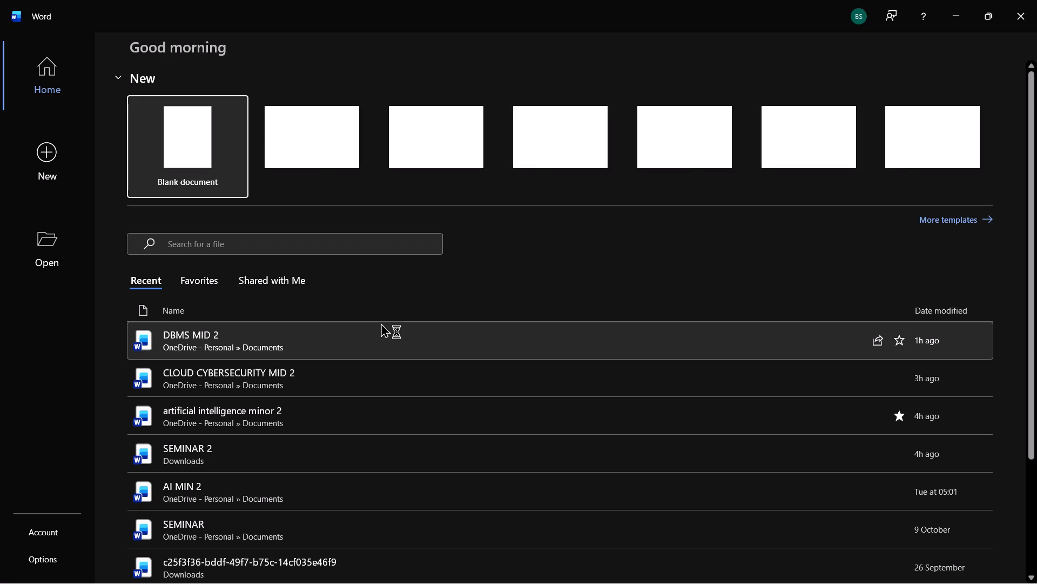
scroll(381, 323, down, 2)
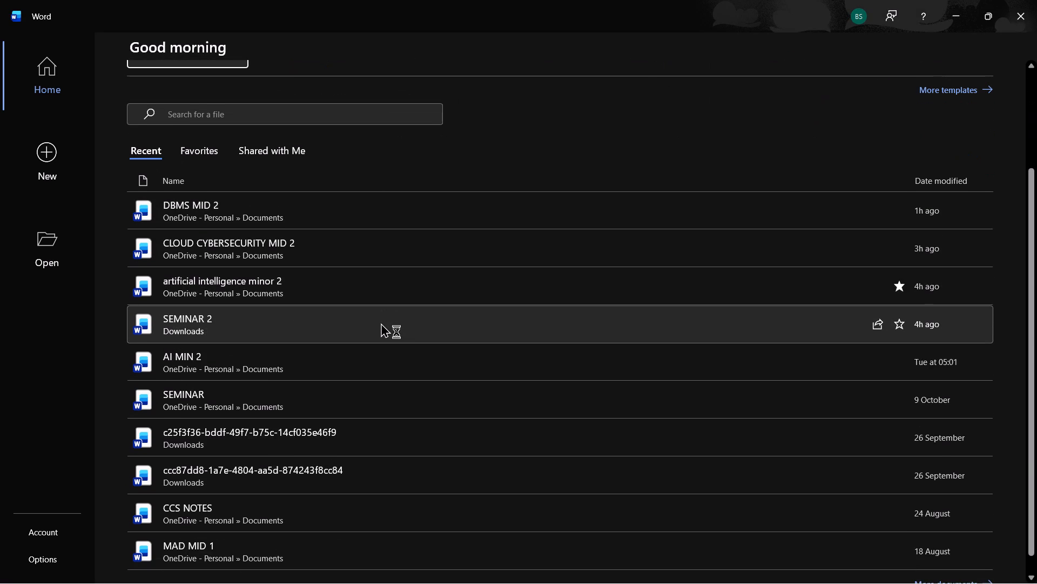
scroll(381, 323, down, 1)
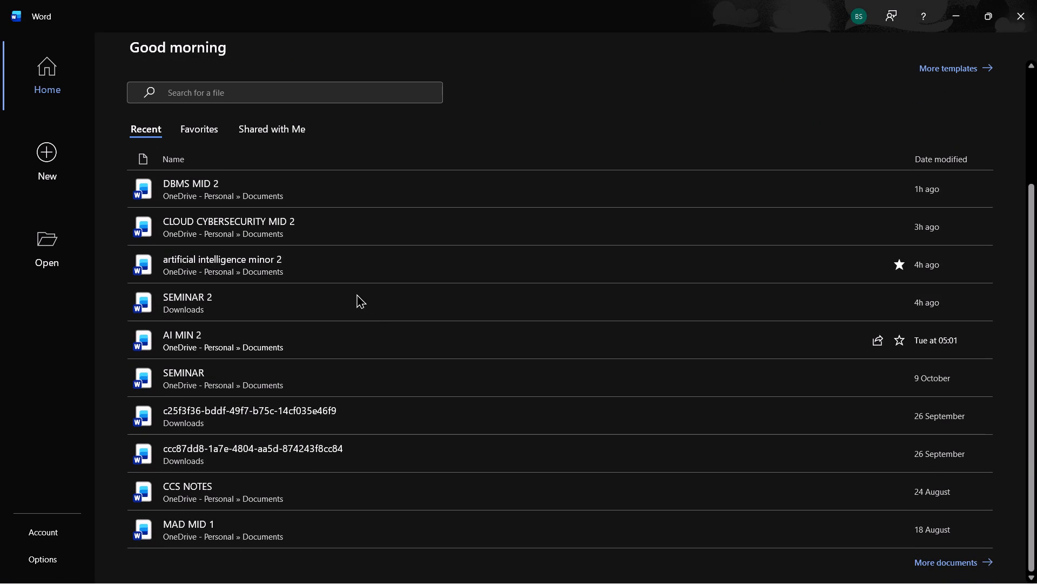
double_click(310, 234)
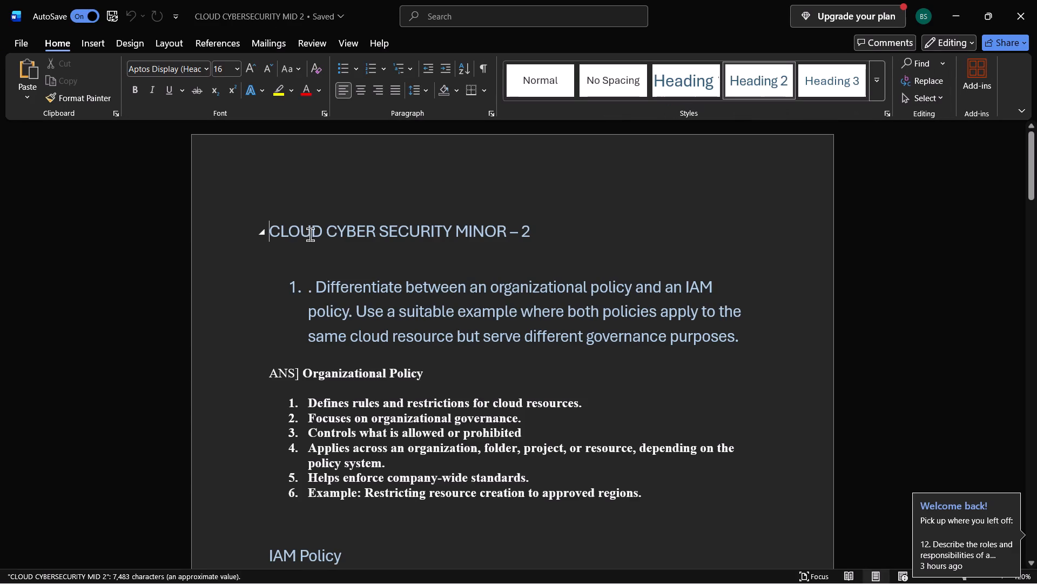
Skim the question 1 answer on organizational policy and IAM policy, and close the document.
scroll(310, 234, down, 3)
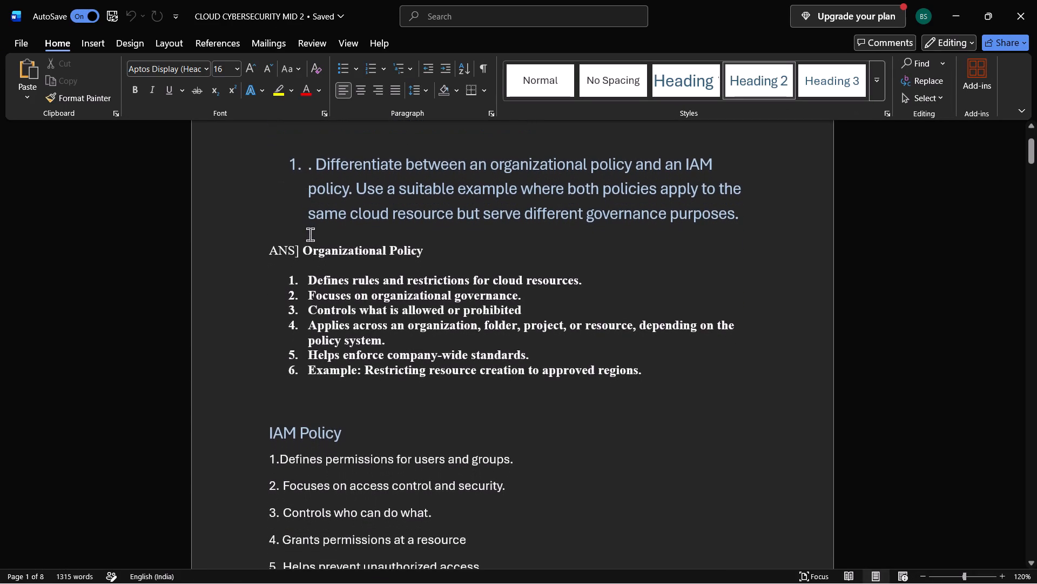
scroll(310, 234, down, 3)
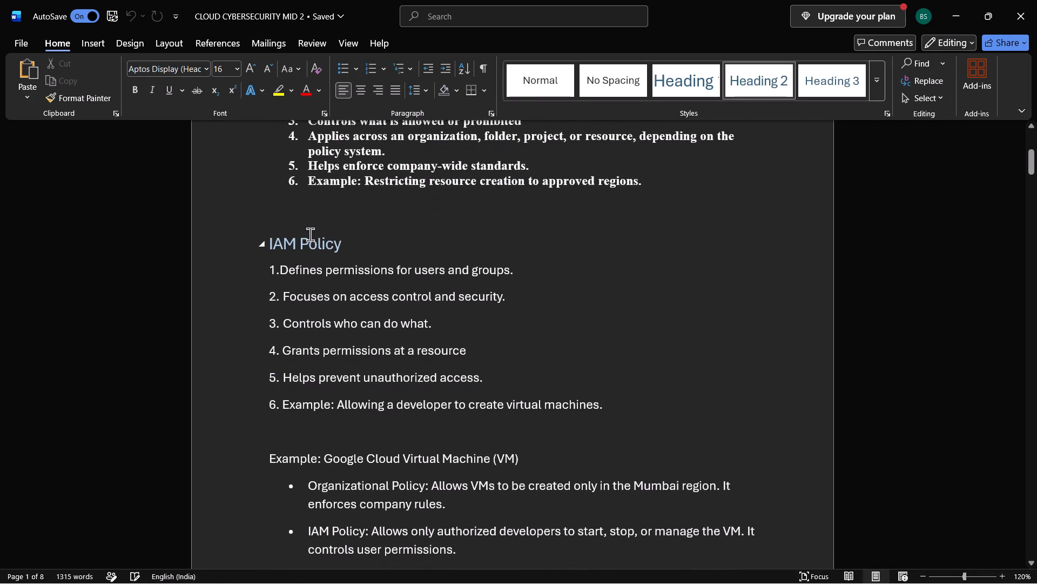
scroll(310, 234, down, 1)
scroll(310, 234, up, 1)
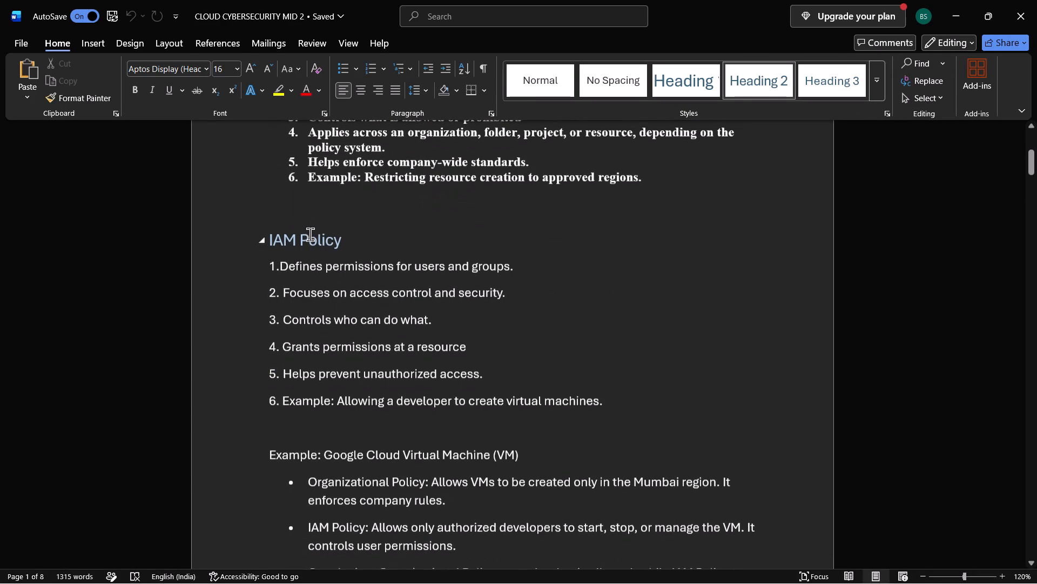
scroll(310, 234, up, 1)
click(1036, 1)
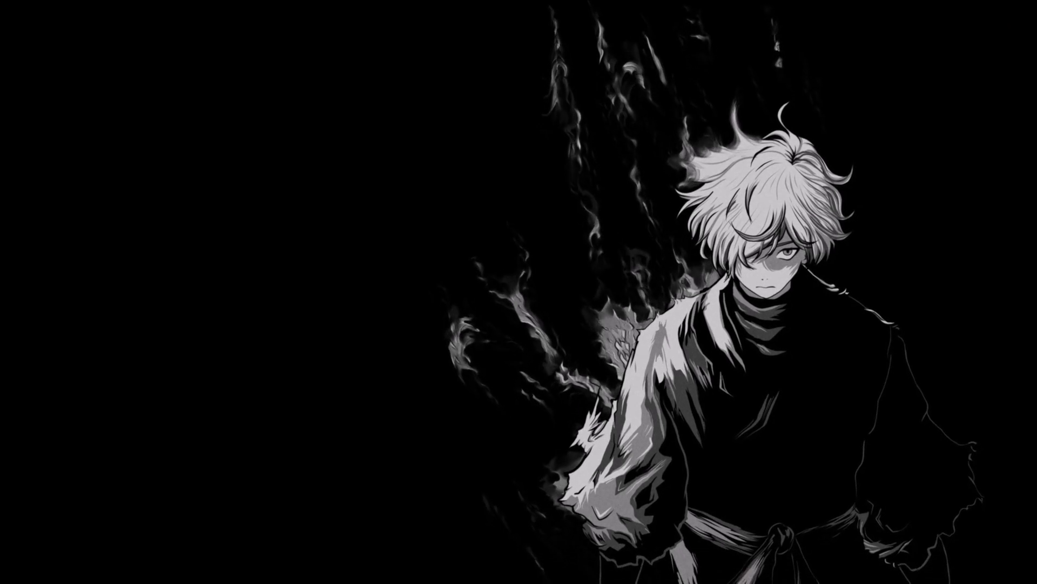
Launch Word again from the recent apps in Windows Search.
click(348, 563)
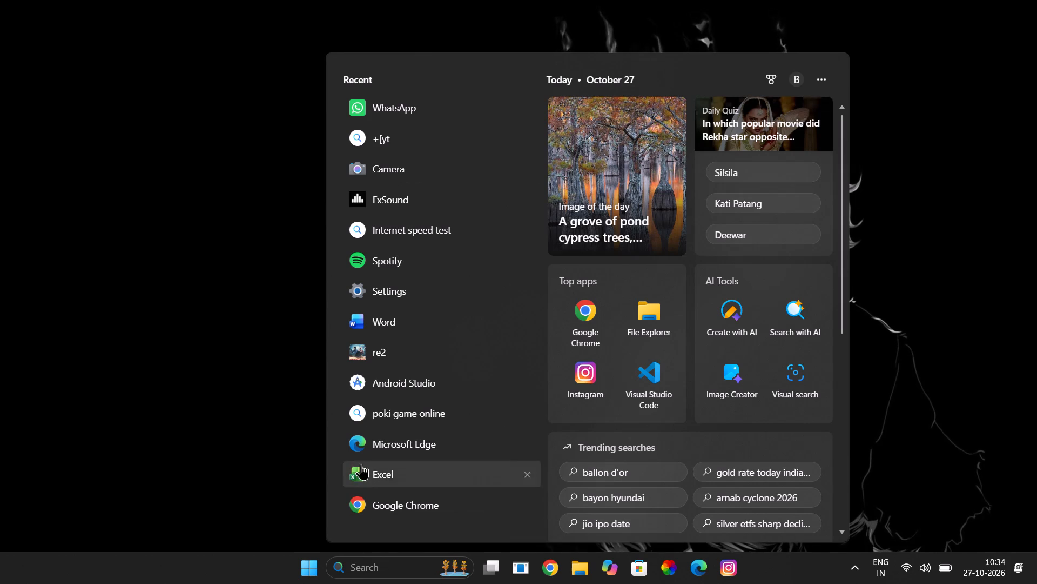
click(375, 327)
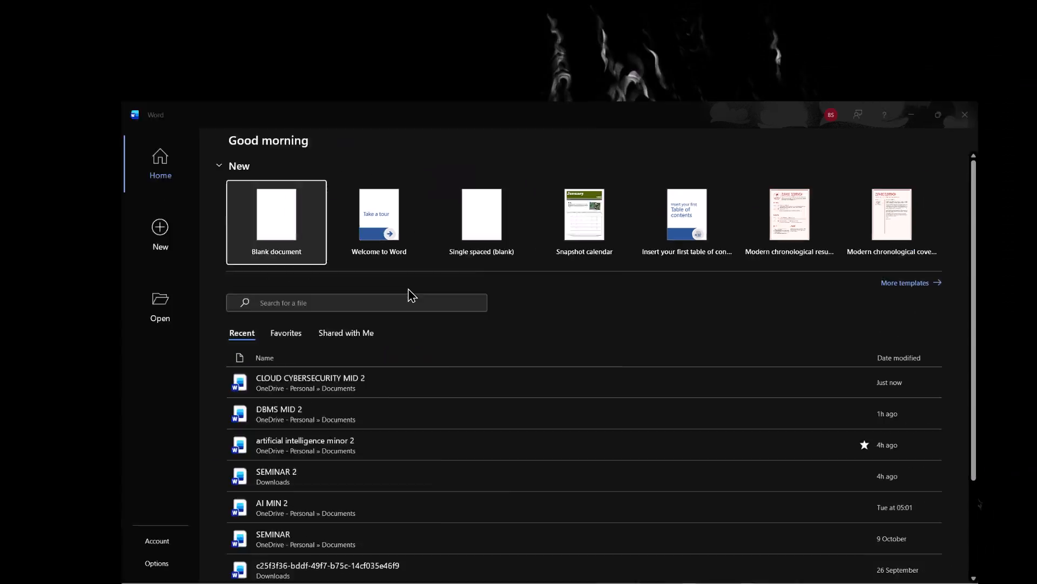
Open File Explorer and look through the OneDrive folders.
key(2)
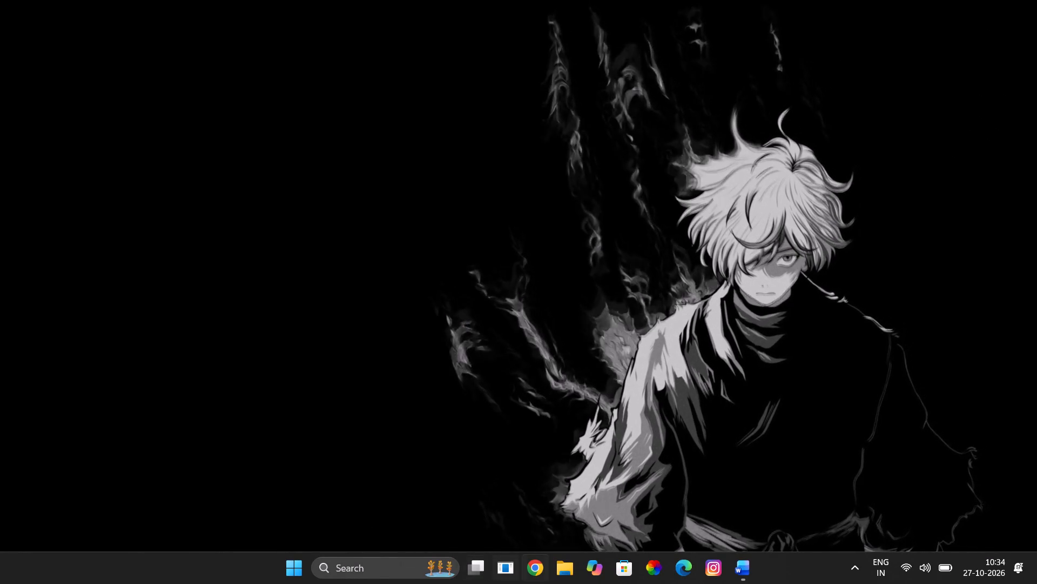
key(3)
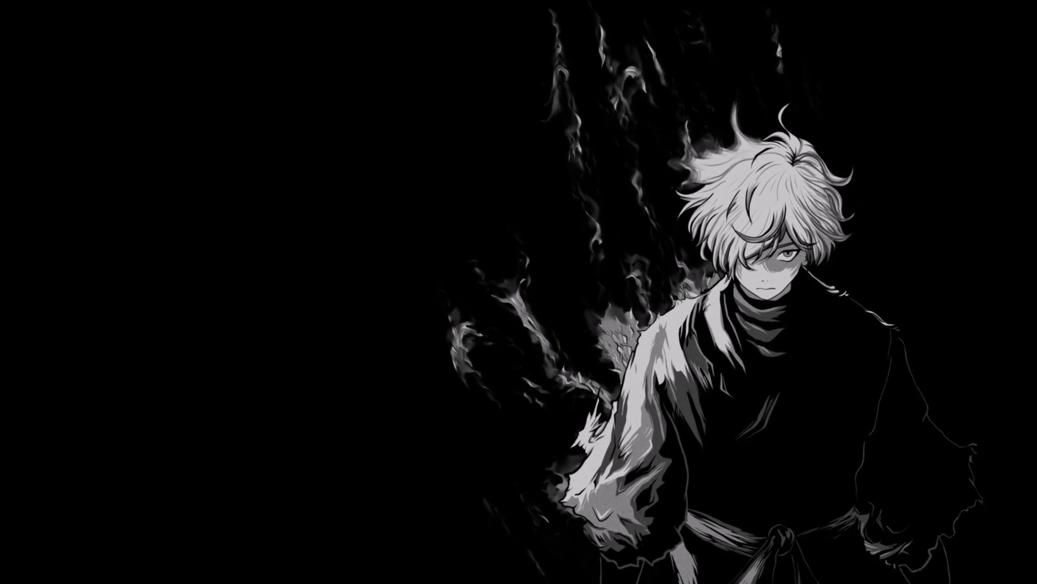
click(567, 567)
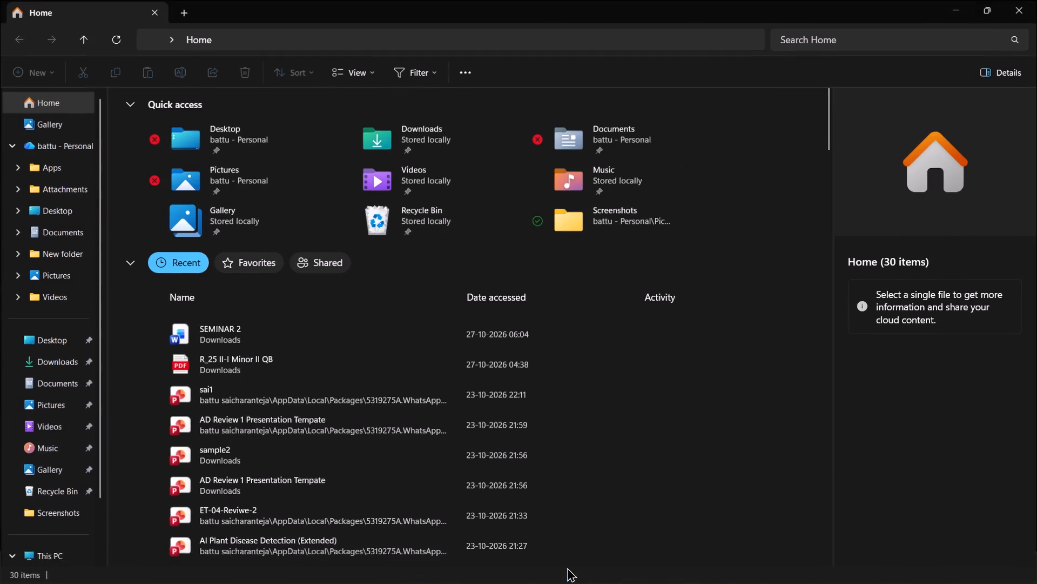
click(59, 197)
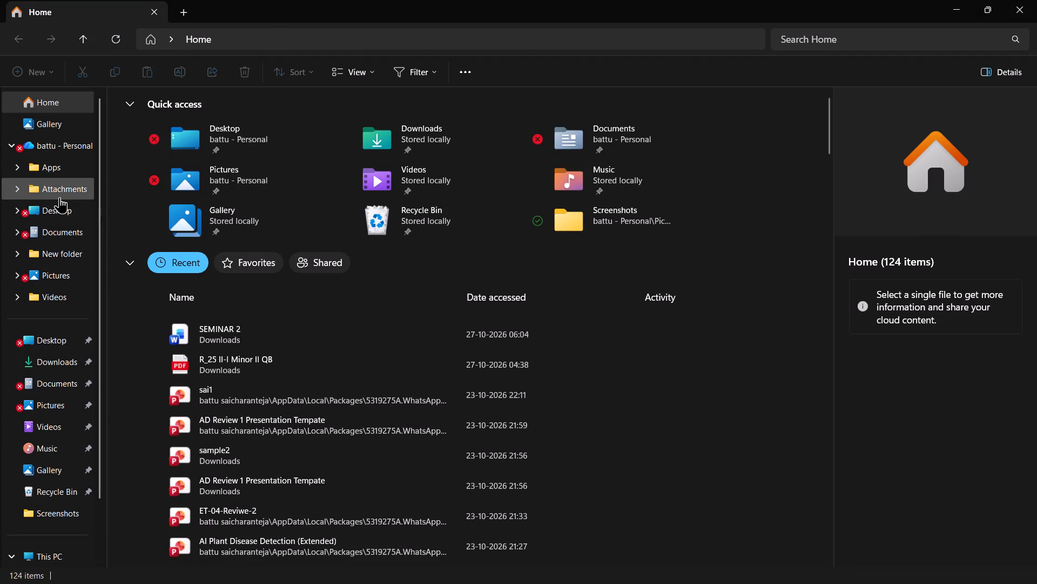
click(52, 220)
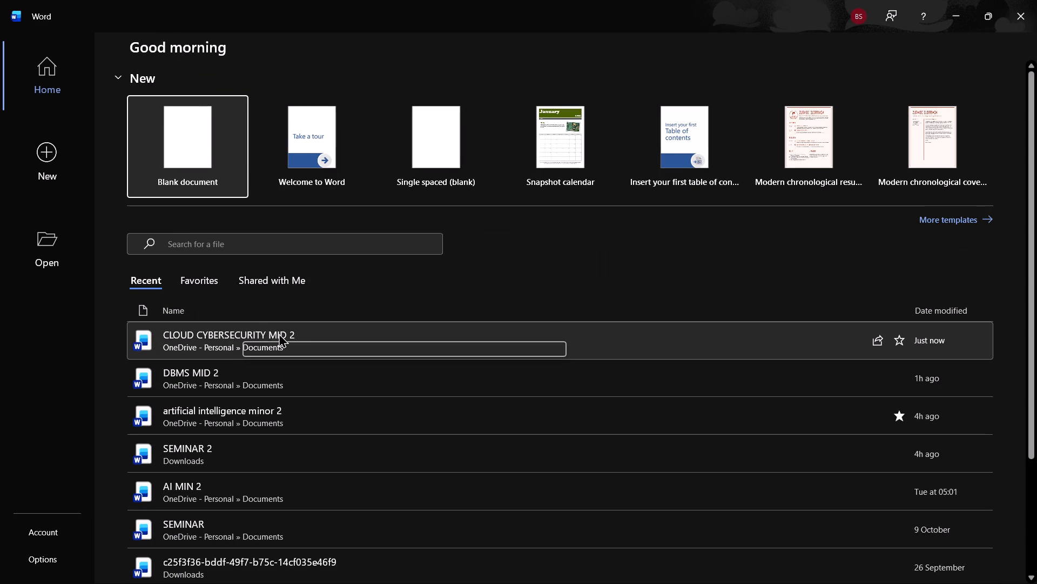
Switch to Word, open CLOUD CYBERSECURITY MID 2 from the recent files, and save it.
click(279, 333)
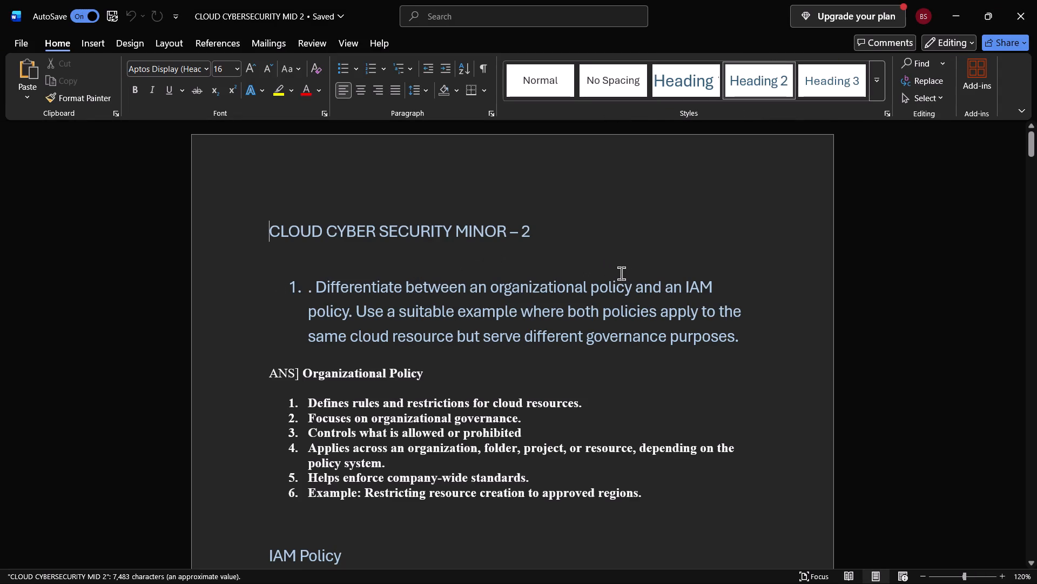
click(624, 274)
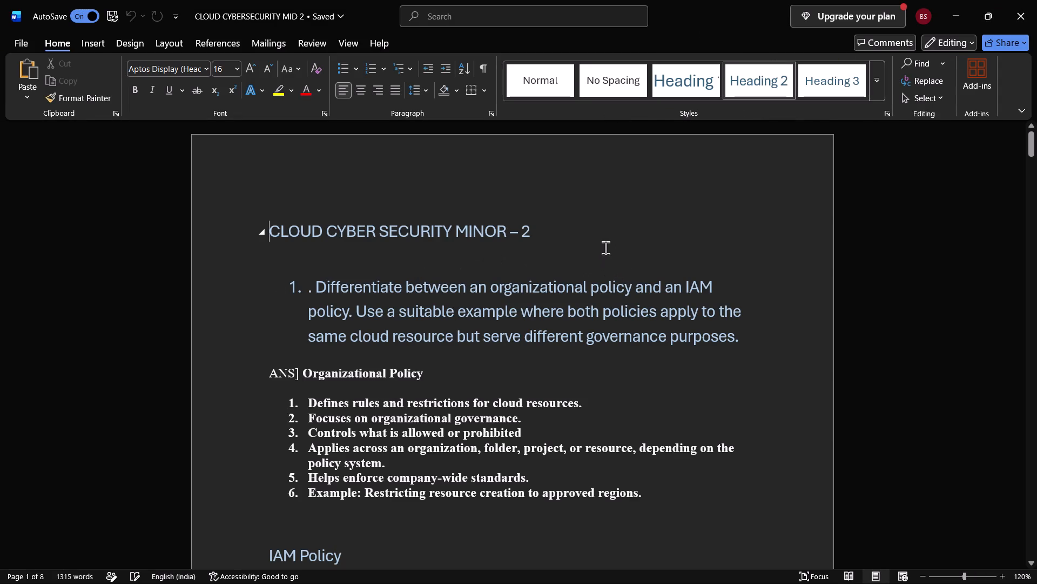
key(ctrl+s)
Check where the CLOUD CYBERSECURITY MID 2 document is stored, and dismiss the location chooser without moving the file.
click(306, 6)
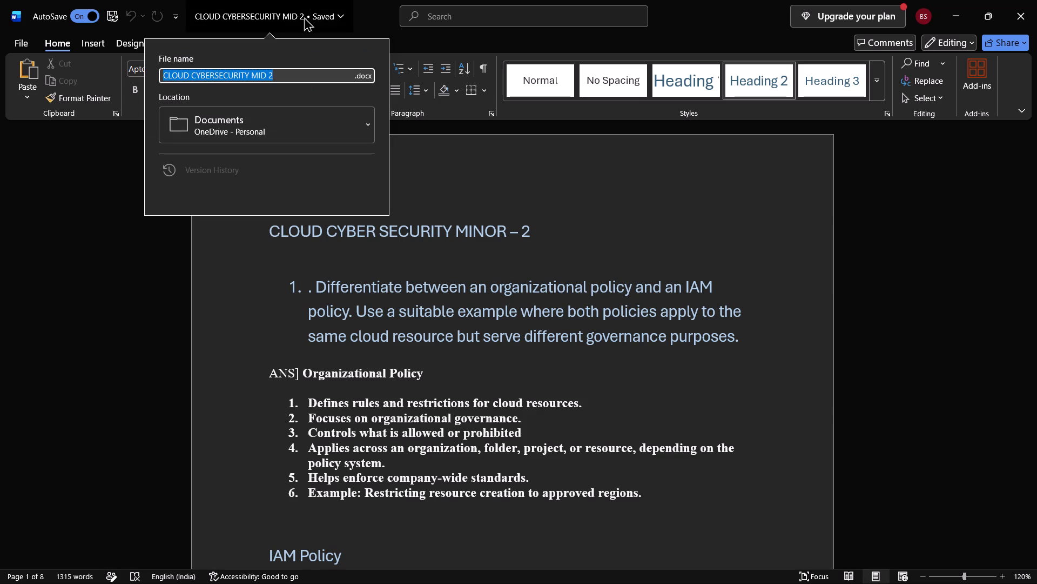
click(291, 120)
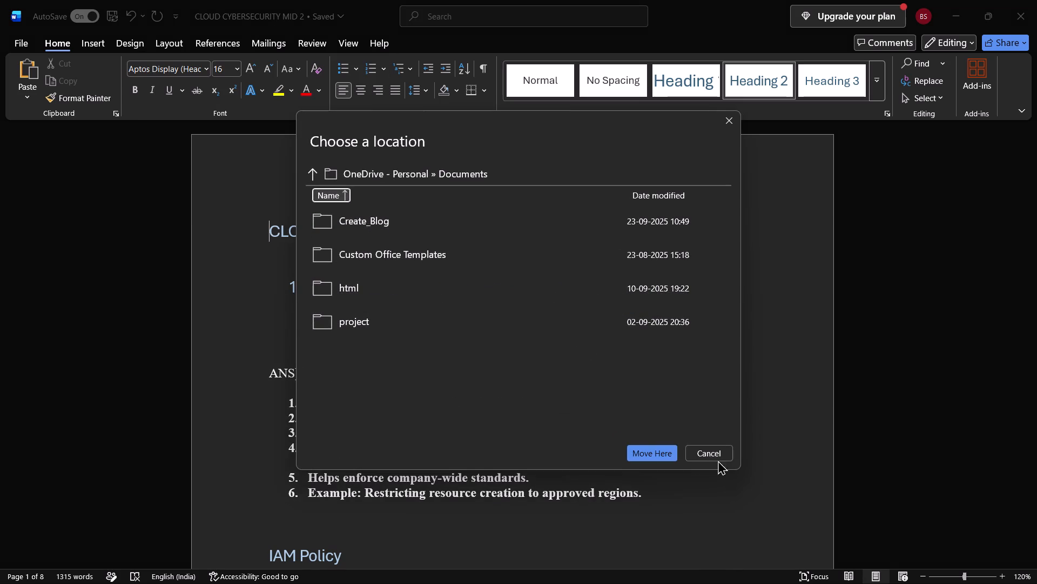
click(714, 444)
click(723, 121)
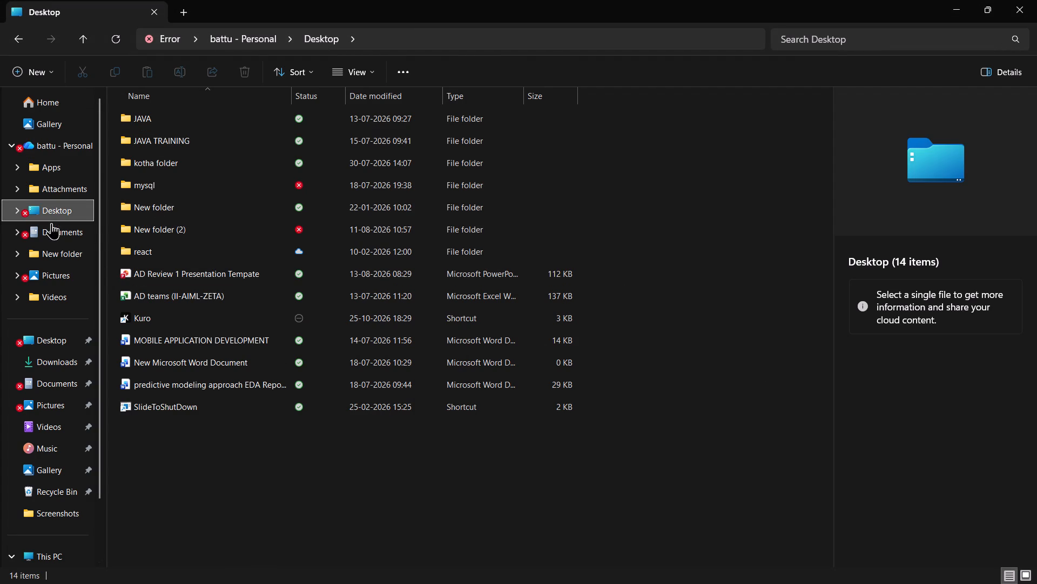
Switch to File Explorer and look through the OneDrive Documents folder for the CLOUD CYBERSECURITY MID 2 file.
click(61, 148)
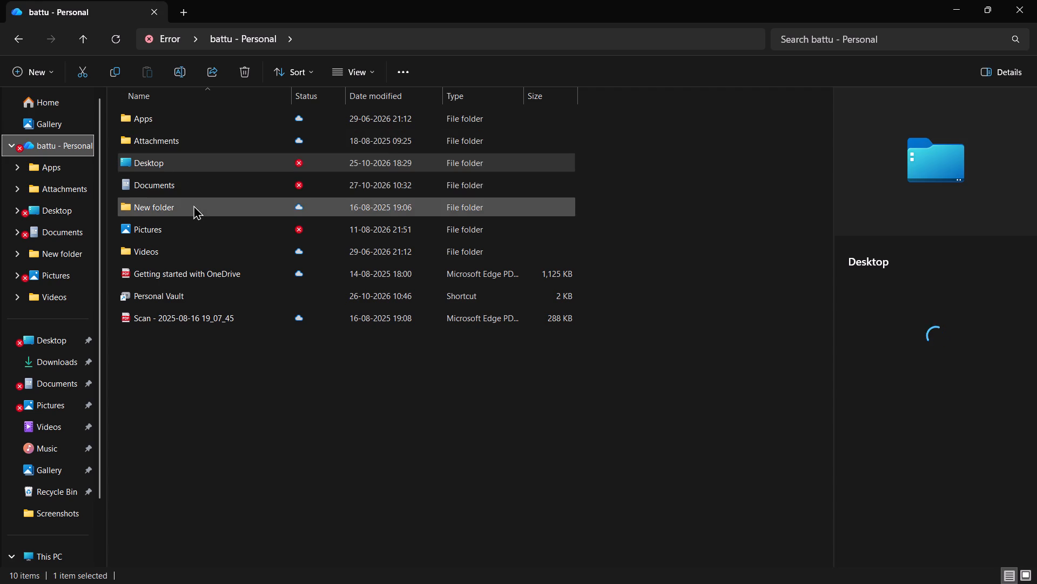
double_click(188, 181)
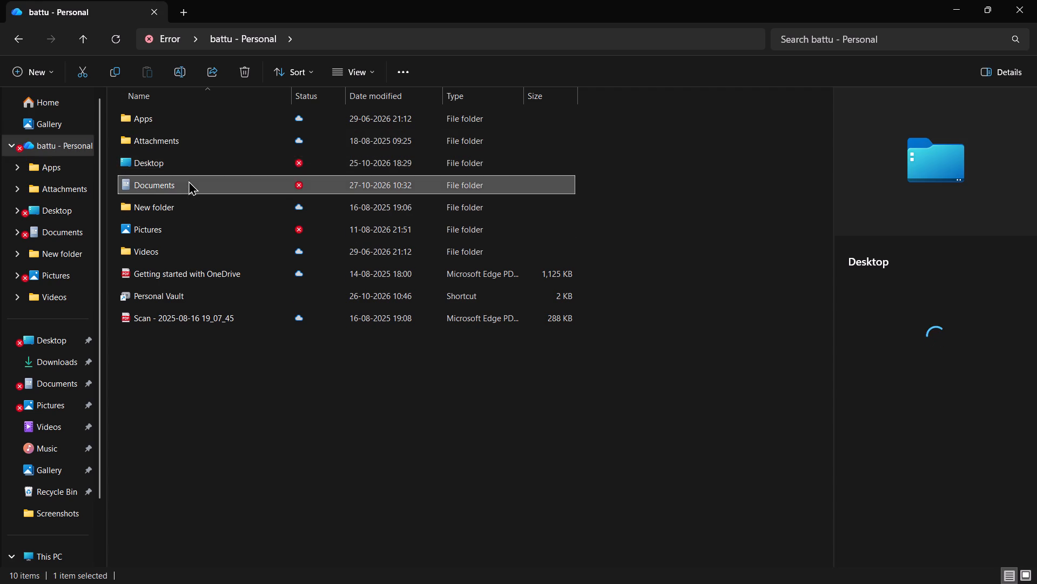
scroll(234, 270, up, 2)
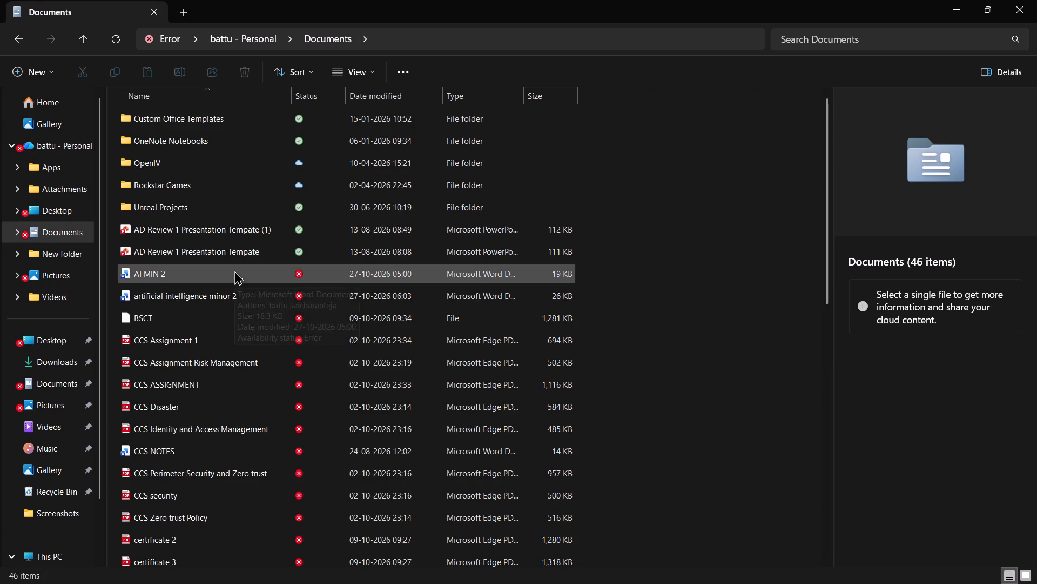
scroll(234, 270, down, 5)
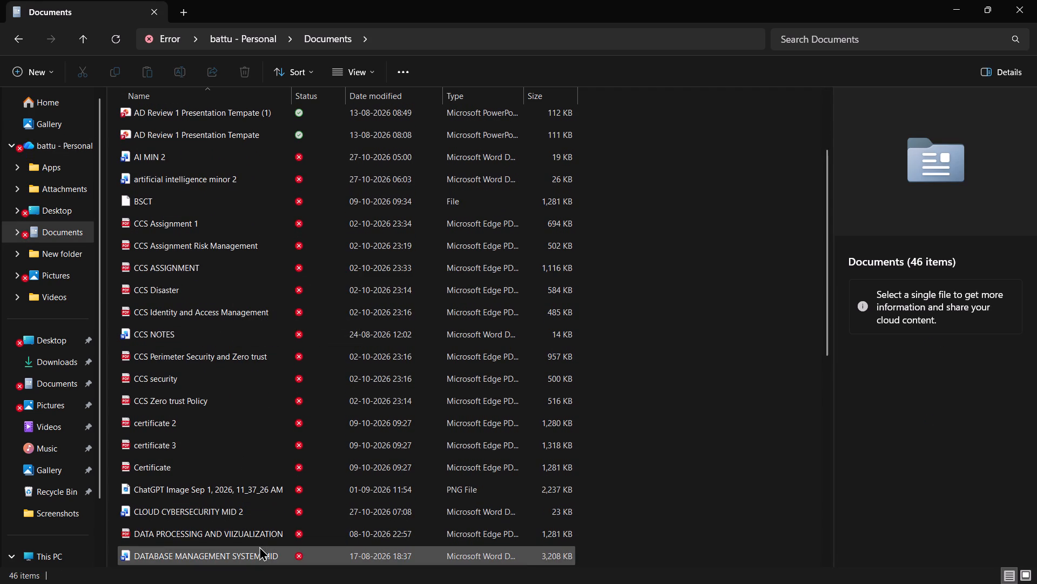
key(BackSpace)
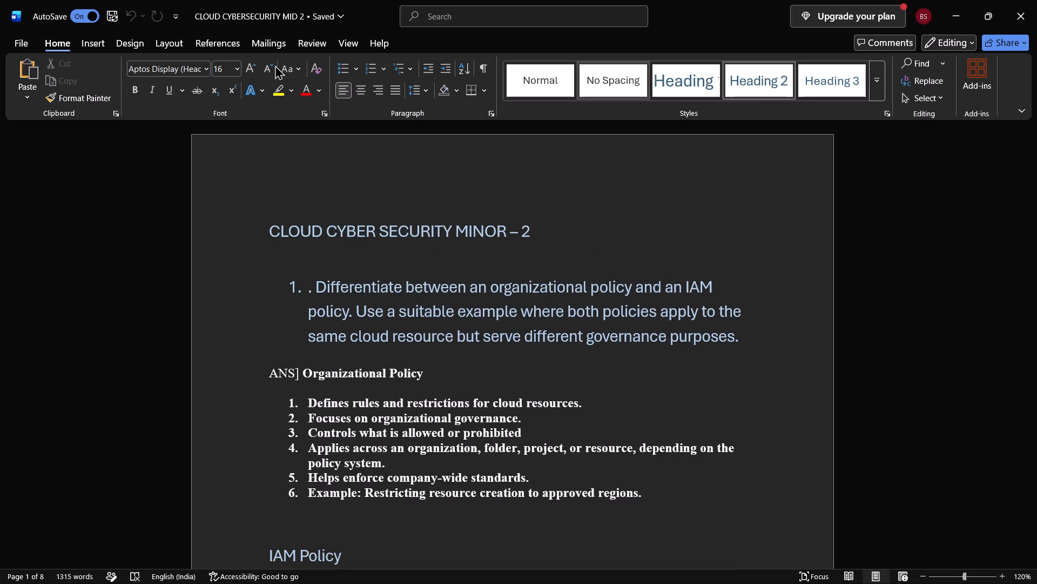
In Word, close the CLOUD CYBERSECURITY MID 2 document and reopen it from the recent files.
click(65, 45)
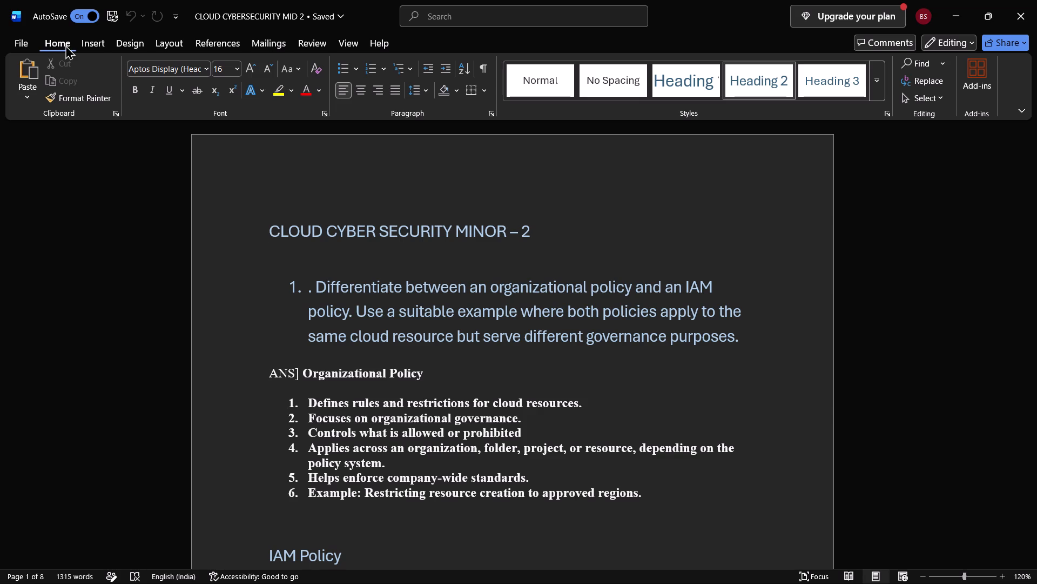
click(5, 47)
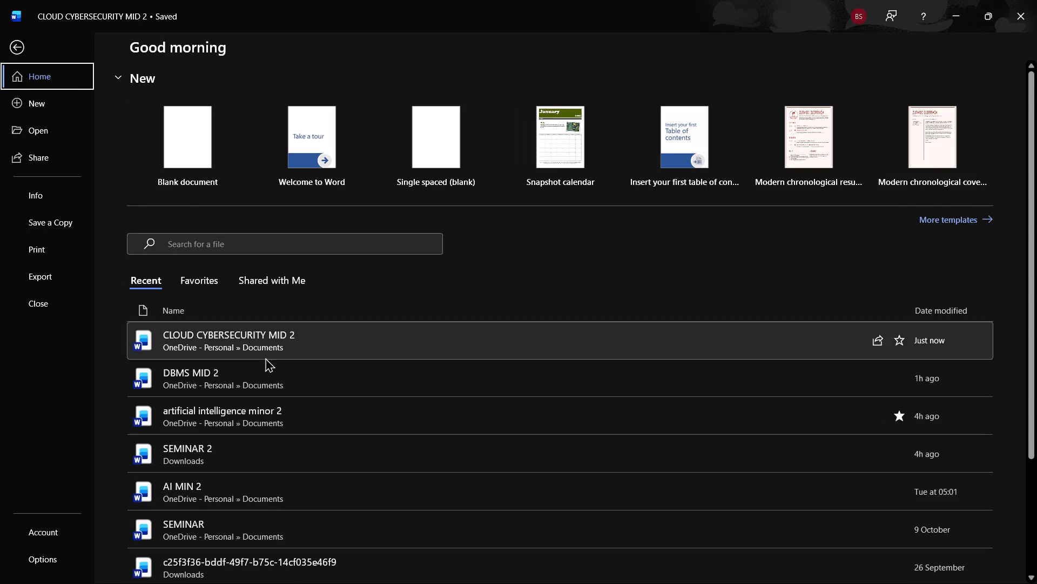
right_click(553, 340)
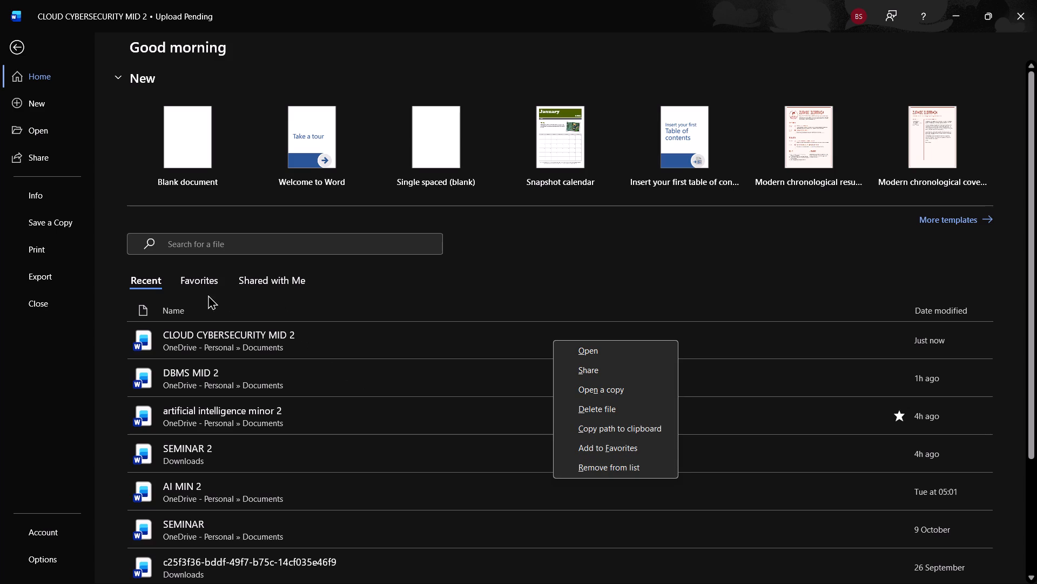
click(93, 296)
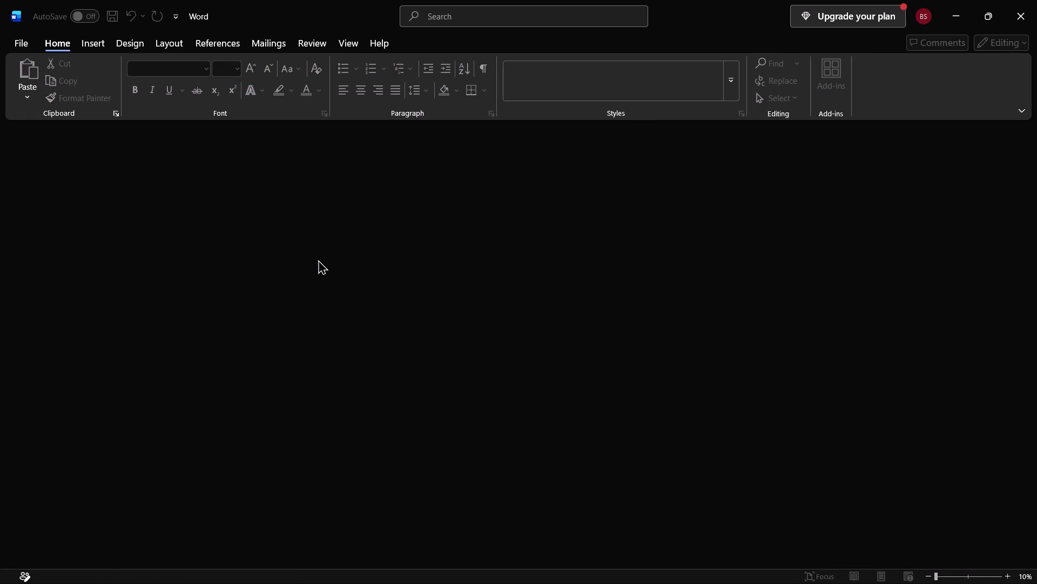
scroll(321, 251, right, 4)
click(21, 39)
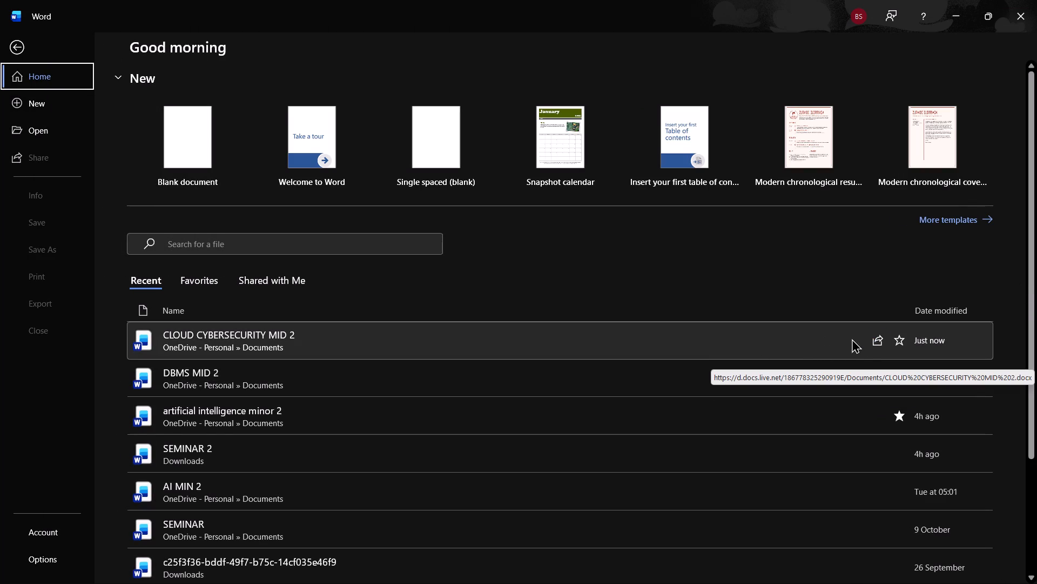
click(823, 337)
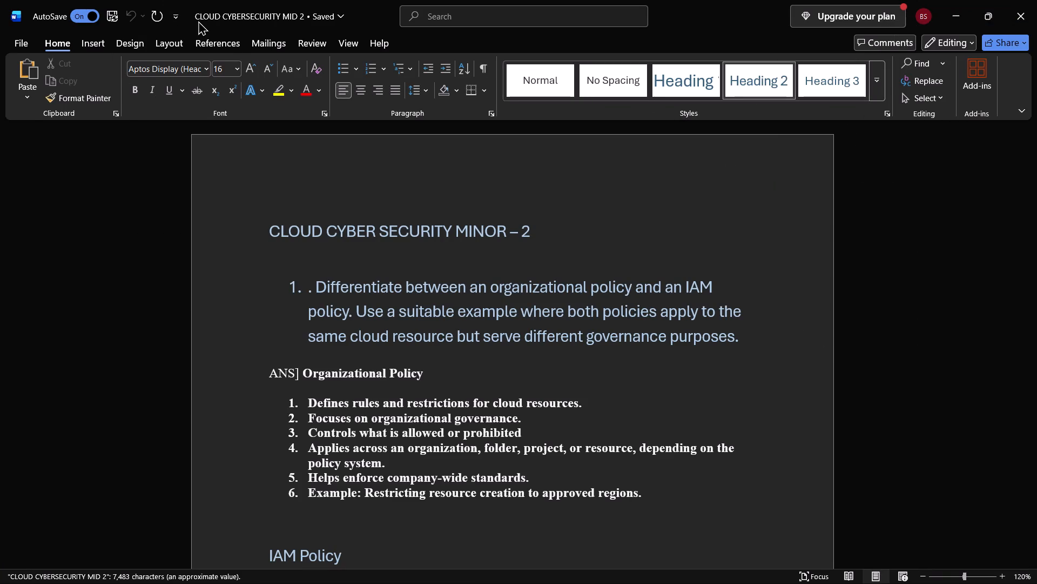
Check the storage location of CLOUD CYBERSECURITY MID 2 again, and cancel the location chooser.
click(264, 9)
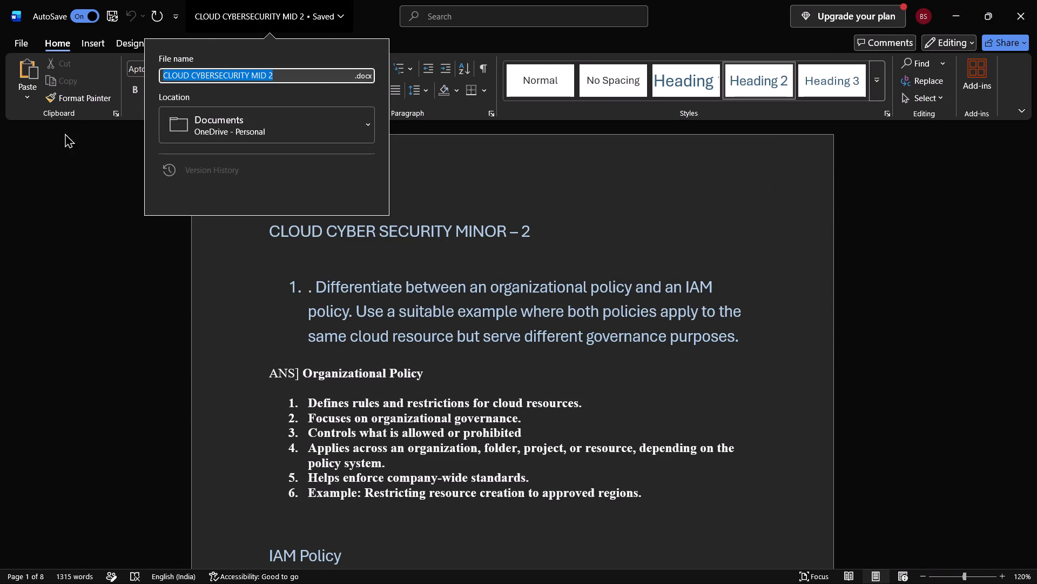
click(253, 120)
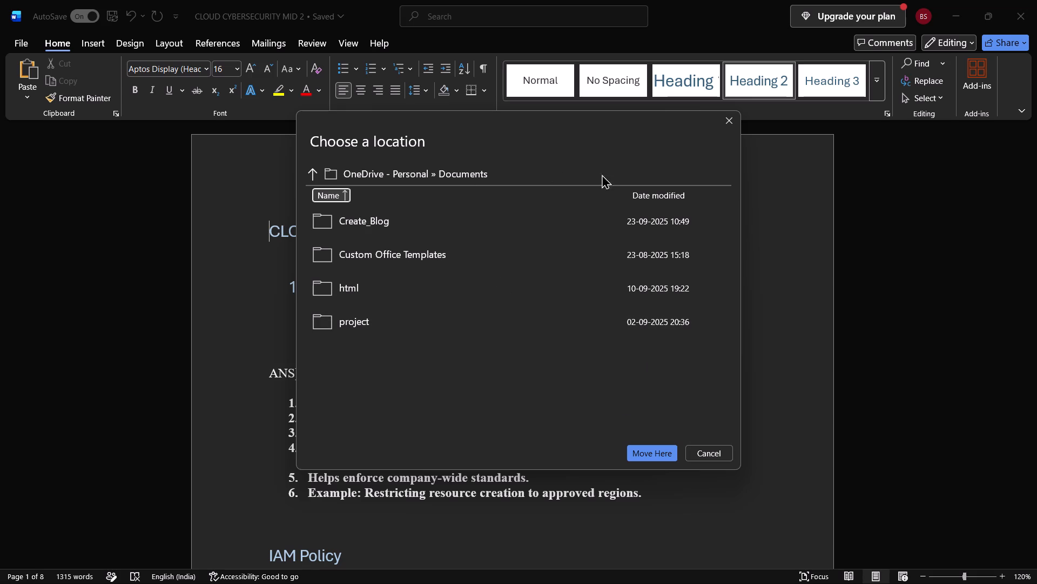
click(712, 453)
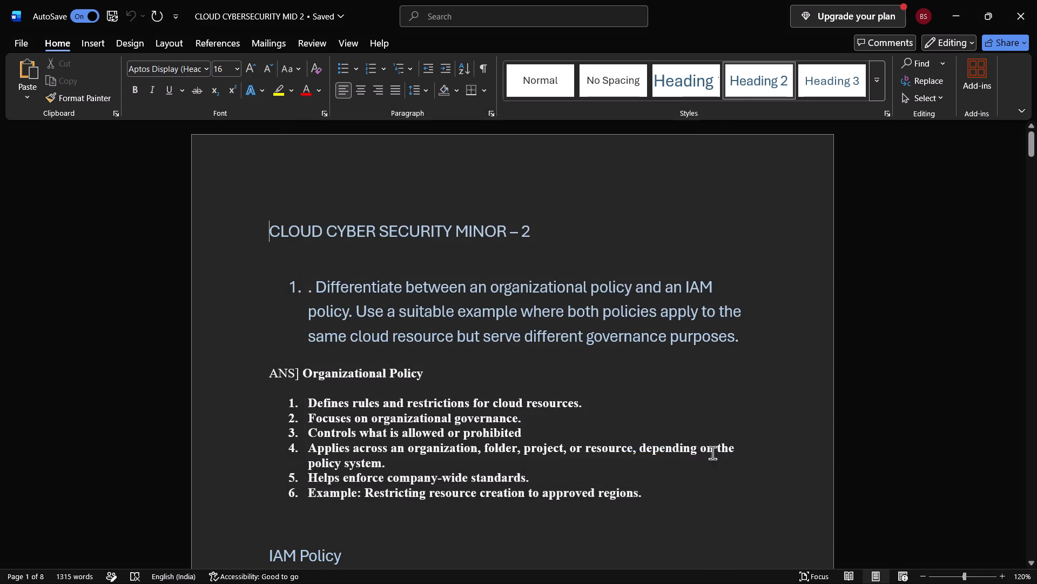
Switch to File Explorer, find the CLOUD CYBERSECURITY MID 2 file in the OneDrive Documents folder, and copy it.
key(alt+Tab)
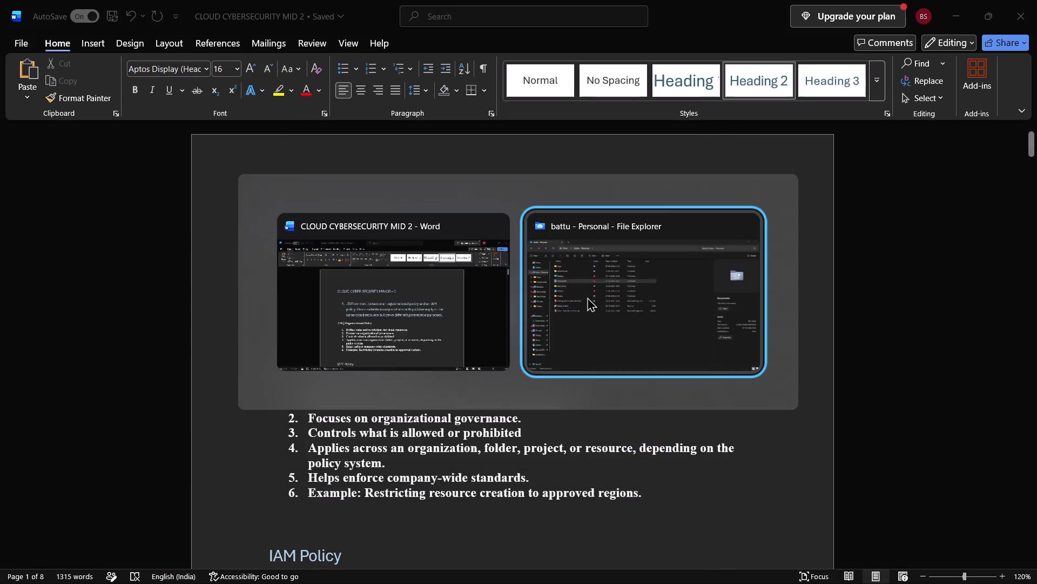
double_click(230, 180)
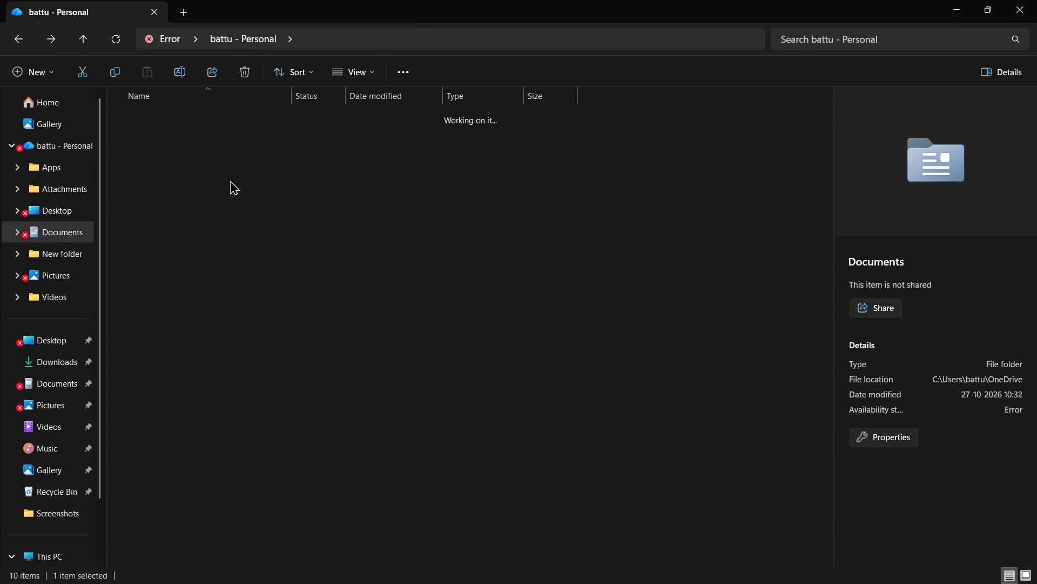
scroll(281, 317, down, 5)
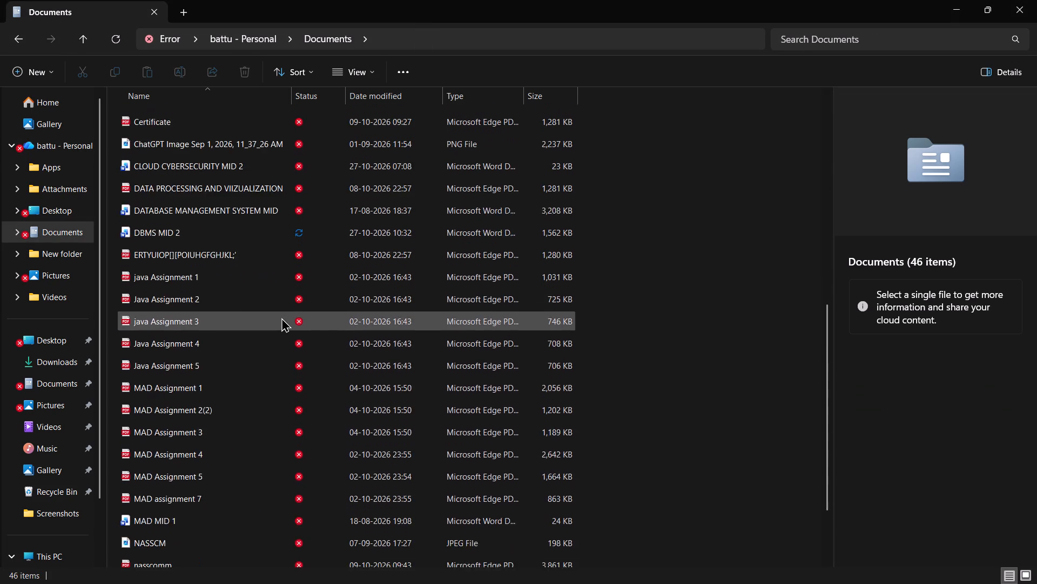
scroll(281, 317, down, 11)
scroll(281, 317, up, 1)
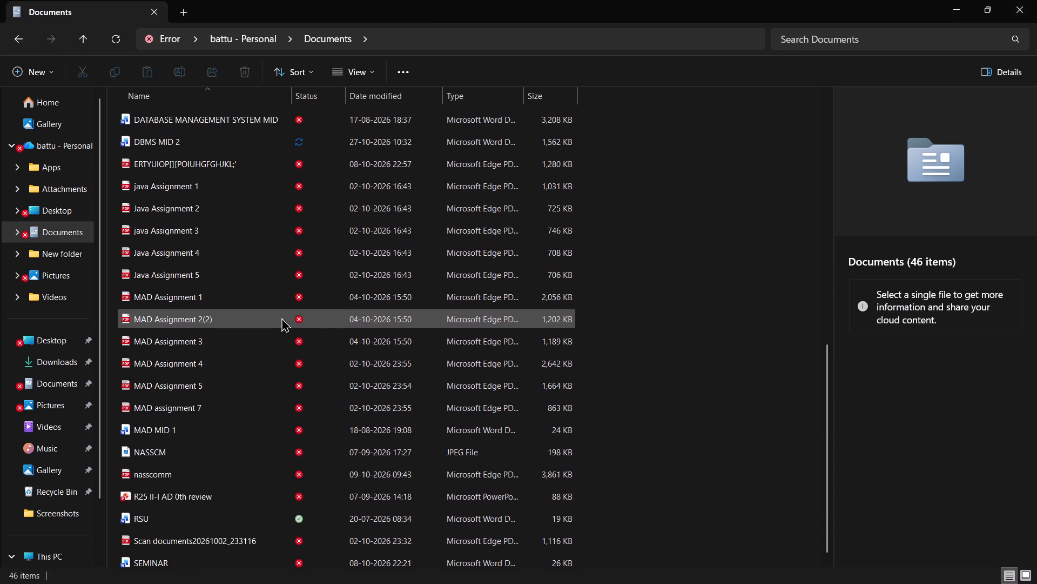
scroll(281, 317, up, 4)
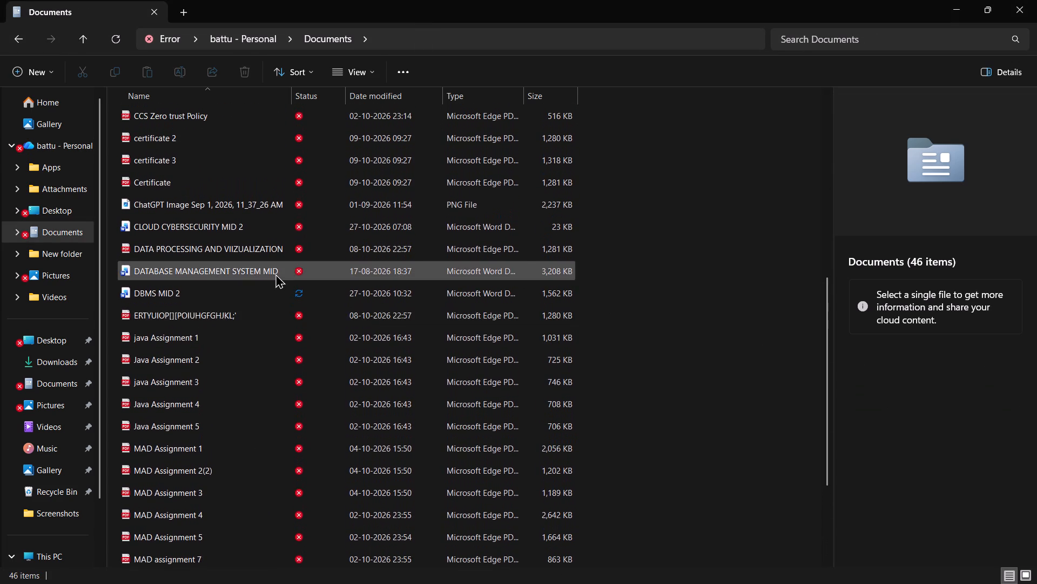
key(alt+Tab)
key(alt+Tab)
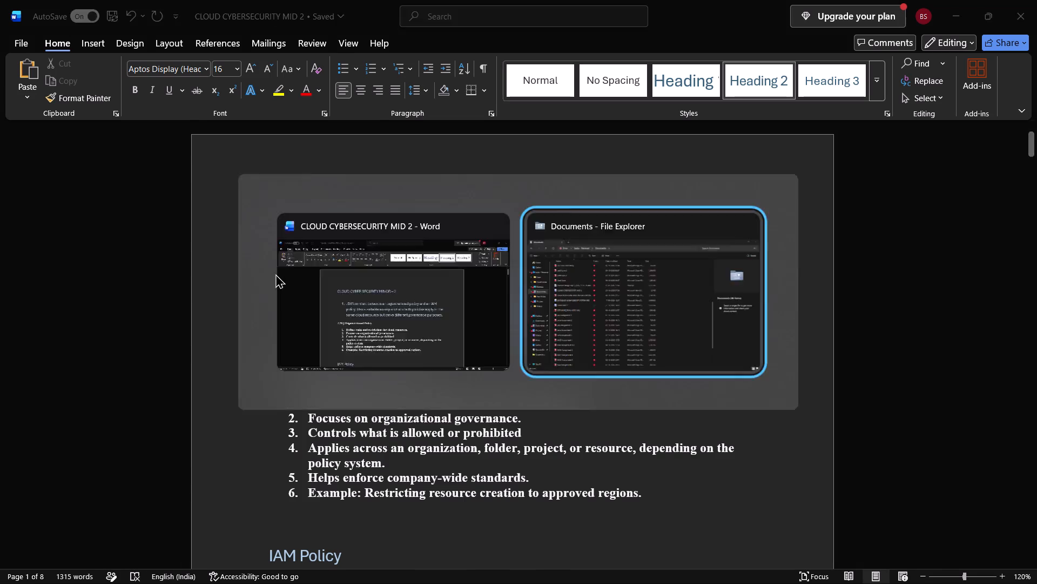
click(258, 221)
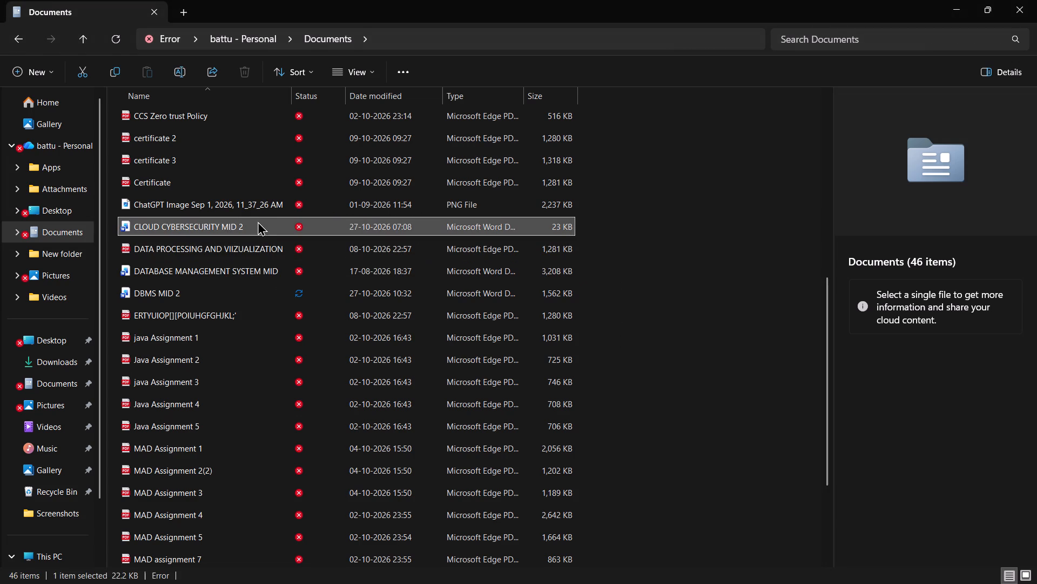
key(ctrl+c)
key(ctrl+c)
key(ctrl+c)
key(ctrl+c)
key(ctrl+c)
key(ctrl+c)
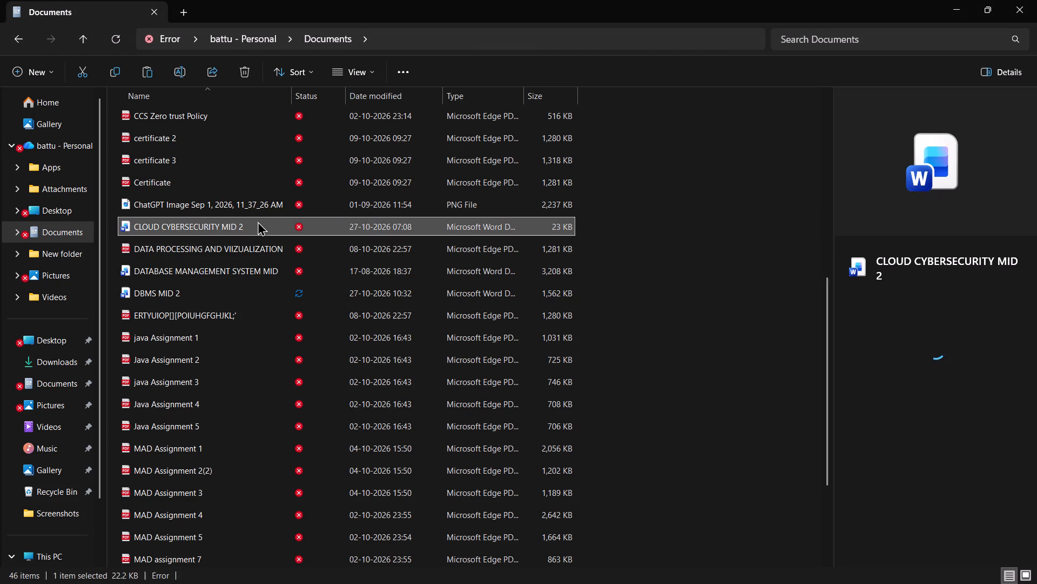